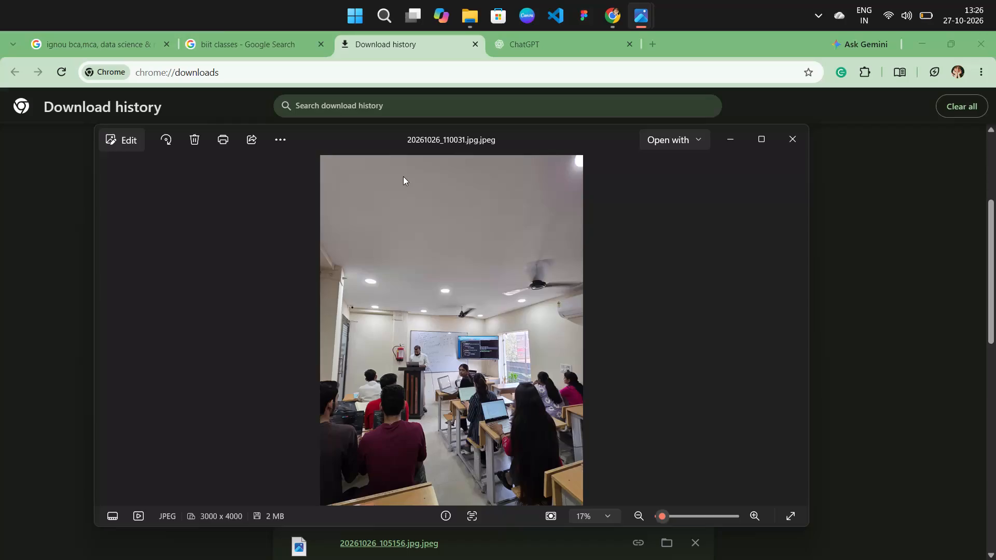
Switch to Chrome and review the scheduled "IGNOU BCA Classes in Progress" post in the business profile, returning to a blank new post.
click(217, 53)
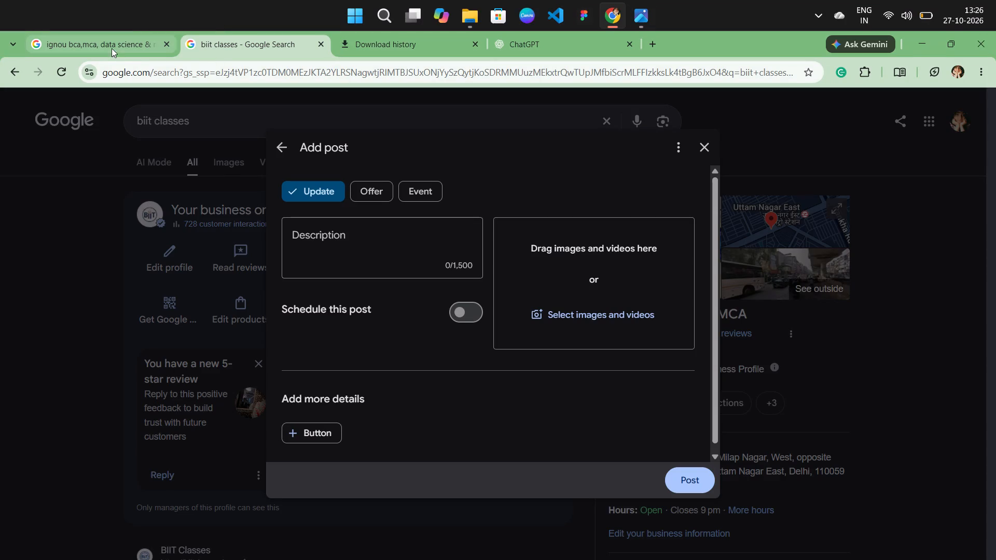
click(107, 41)
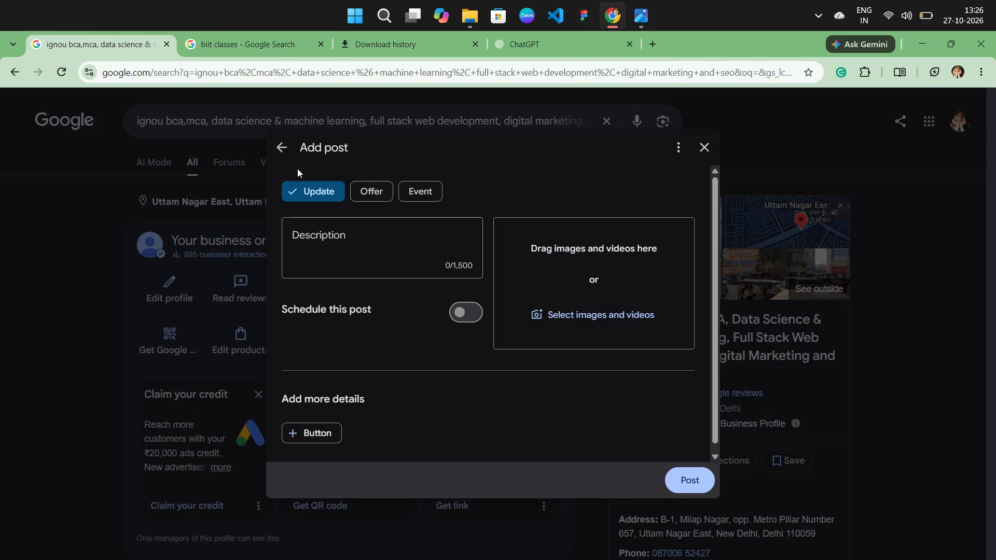
click(281, 154)
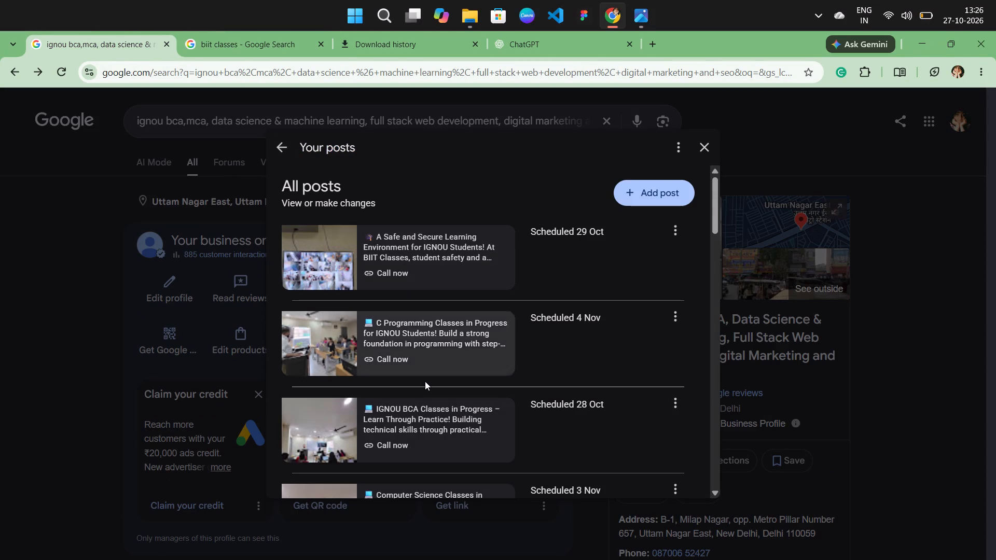
scroll(425, 381, down, 1)
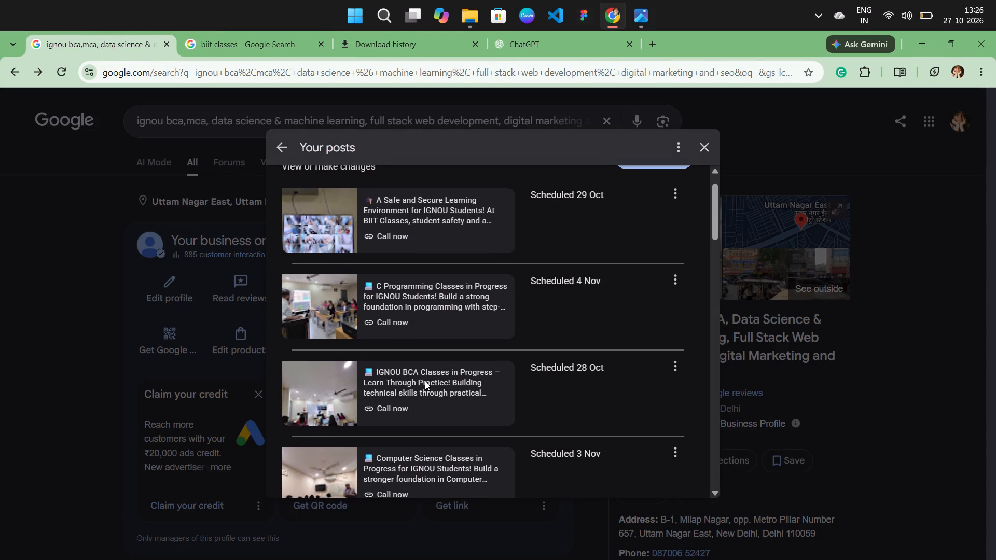
scroll(425, 381, down, 1)
click(322, 376)
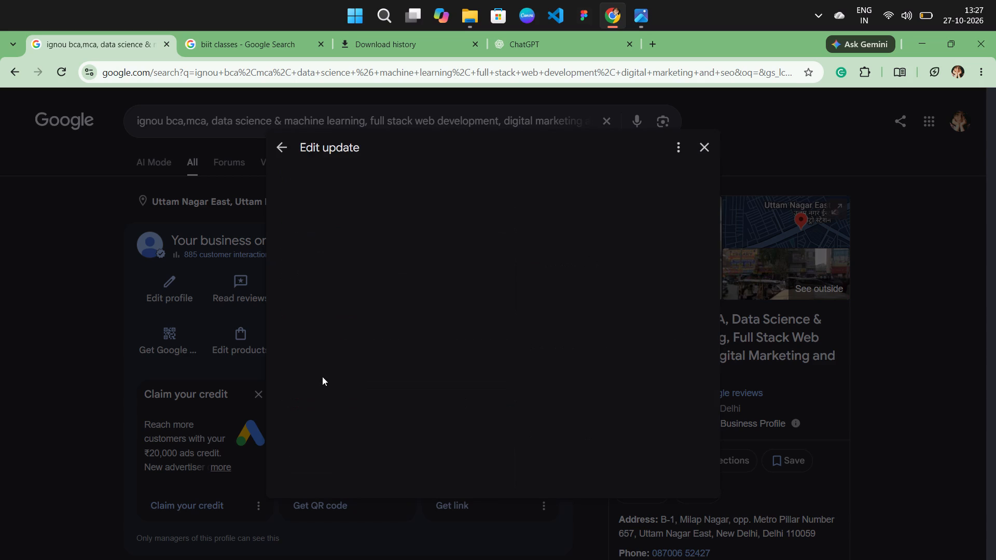
click(621, 300)
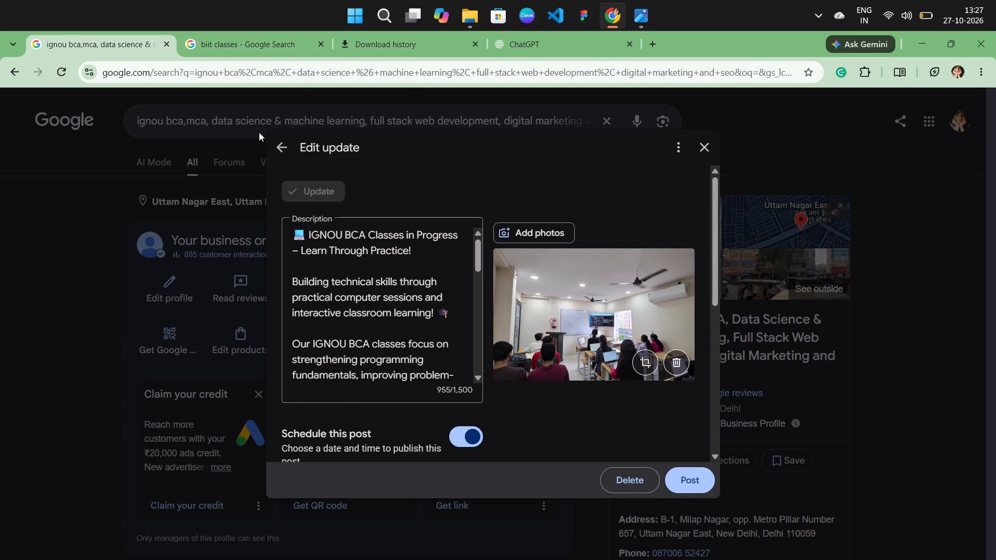
click(282, 149)
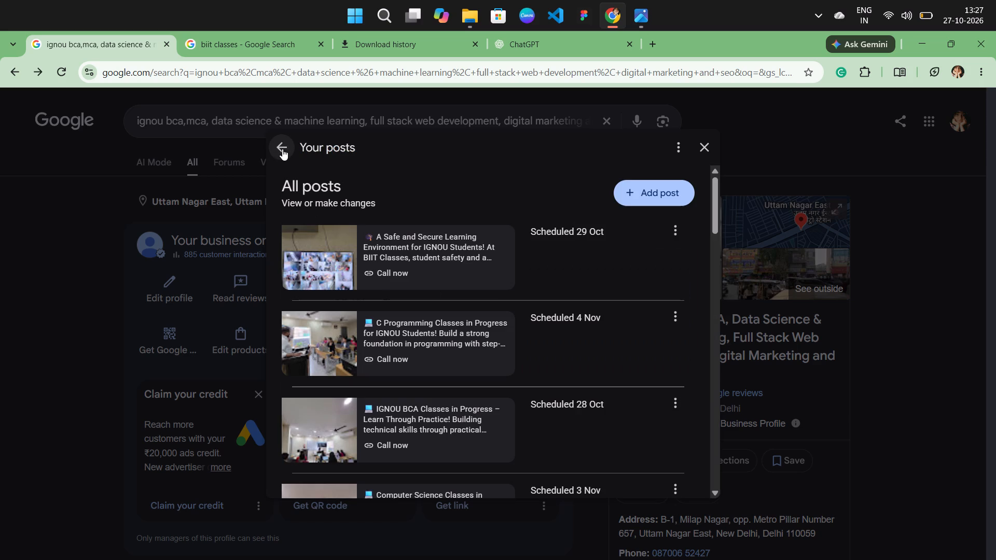
click(661, 189)
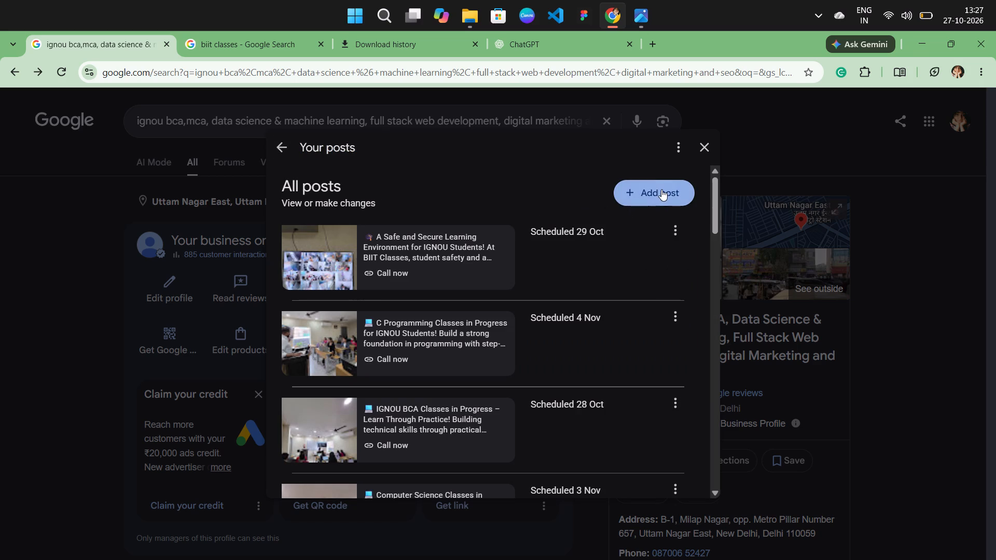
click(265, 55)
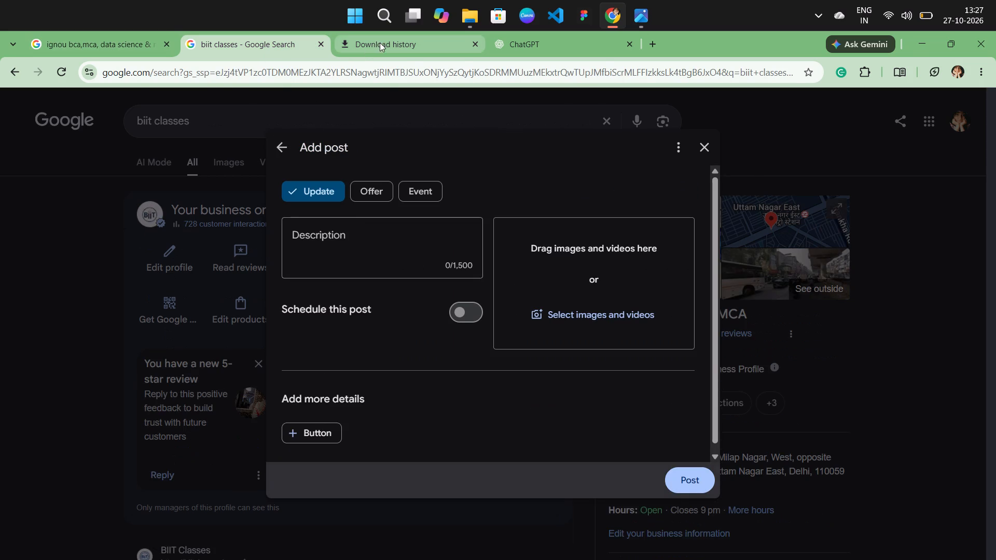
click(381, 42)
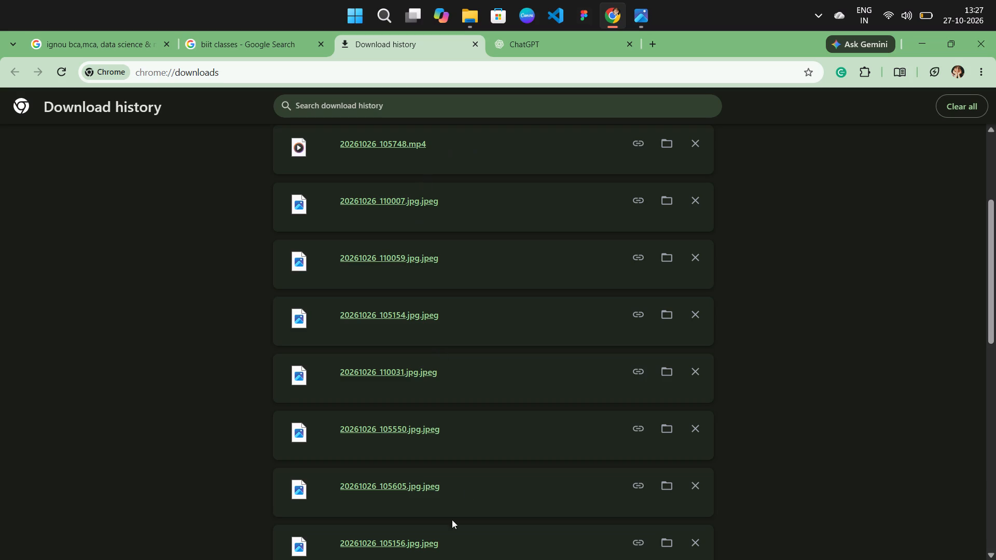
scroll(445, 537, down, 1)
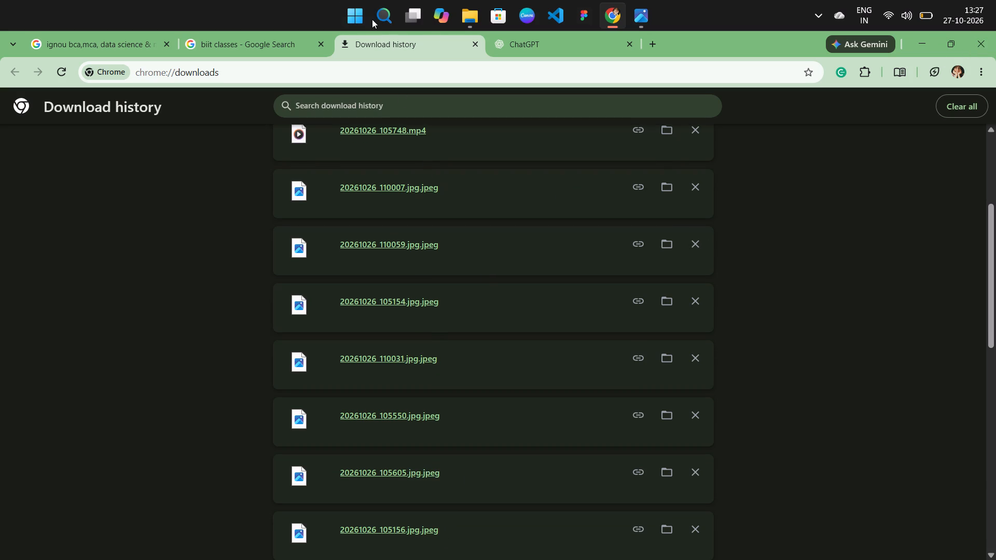
Launch Excel and open the recent workbook "timetable me".
click(355, 16)
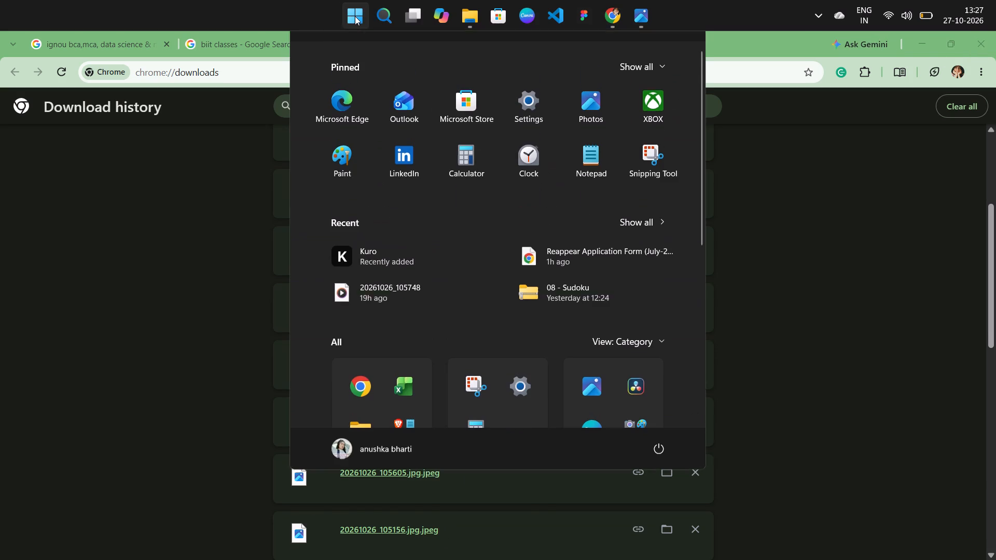
scroll(408, 352, down, 1)
click(408, 352)
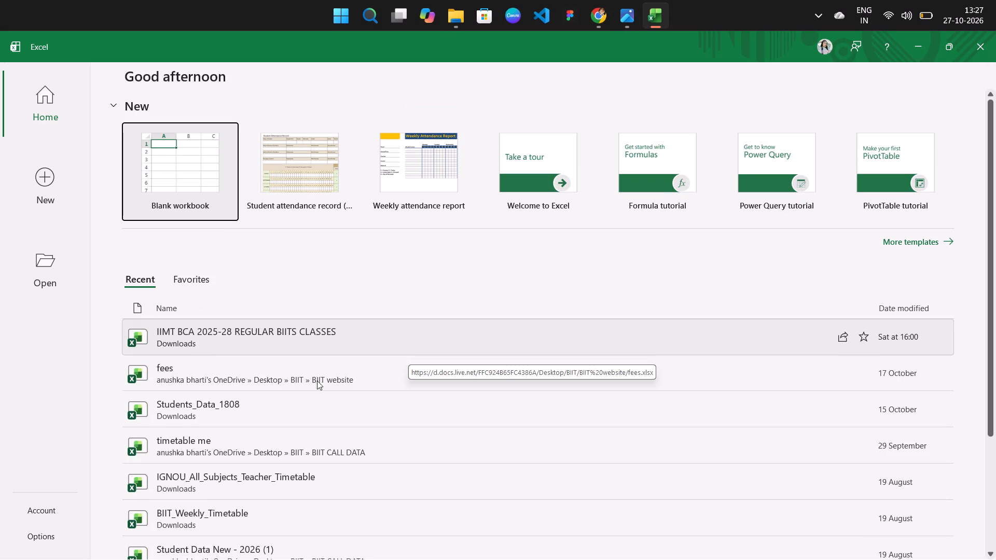
scroll(225, 379, down, 1)
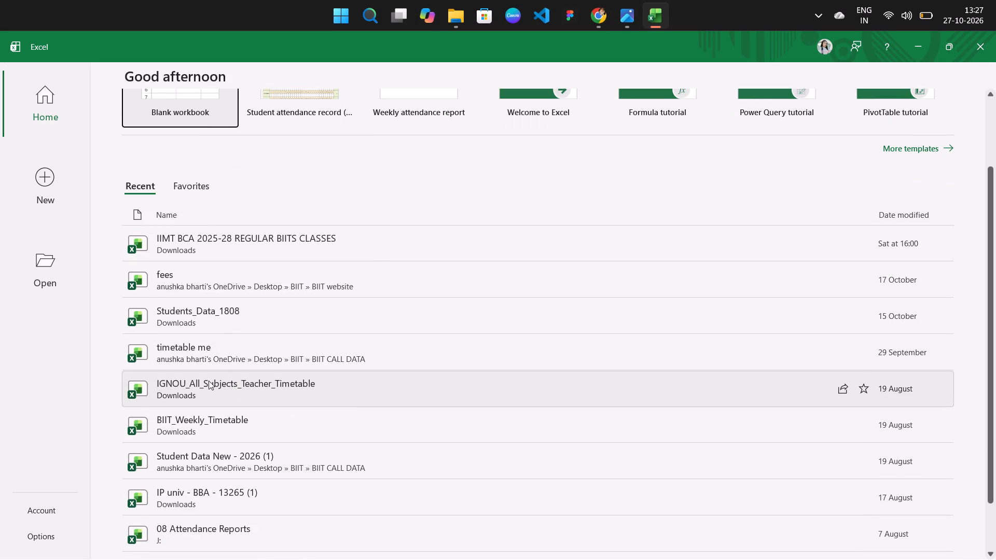
scroll(225, 356, down, 1)
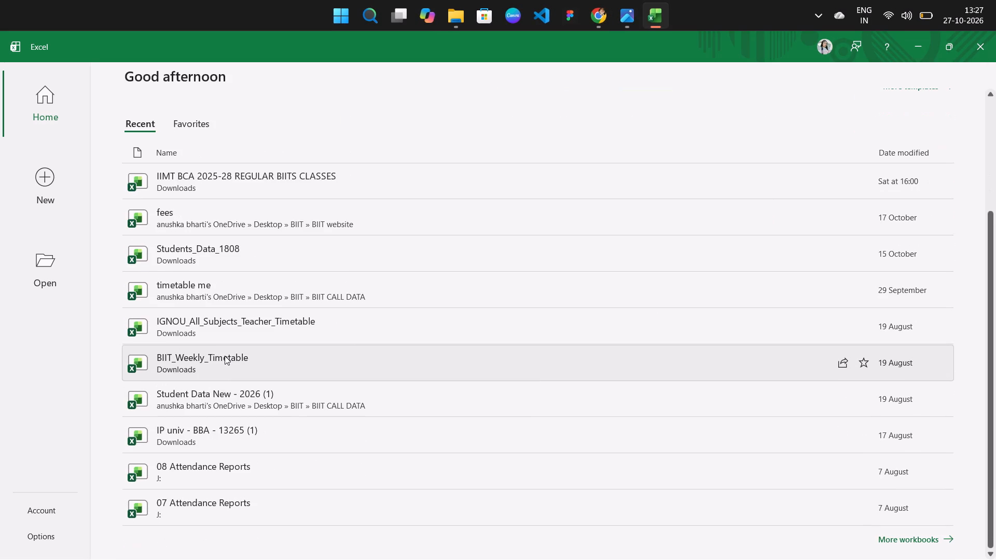
scroll(225, 356, down, 1)
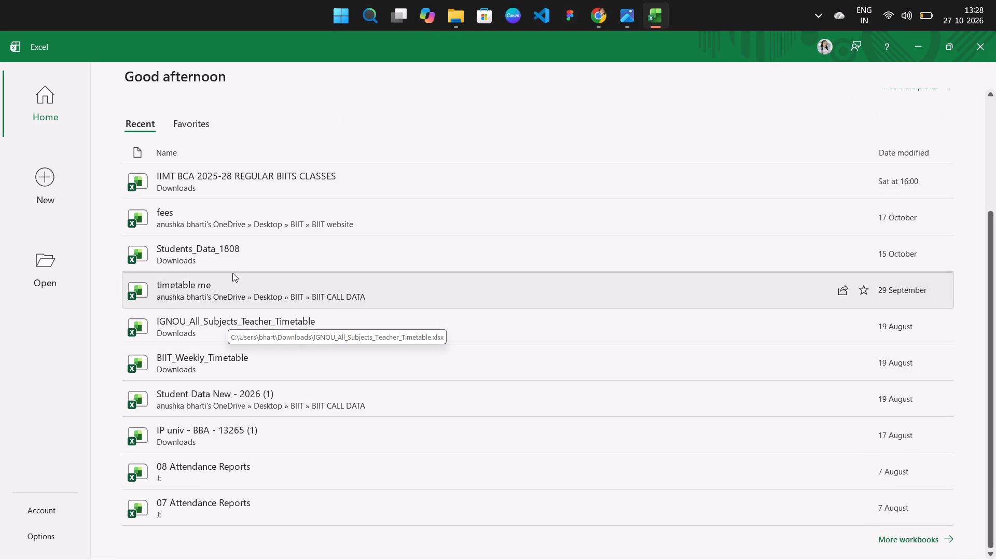
click(195, 282)
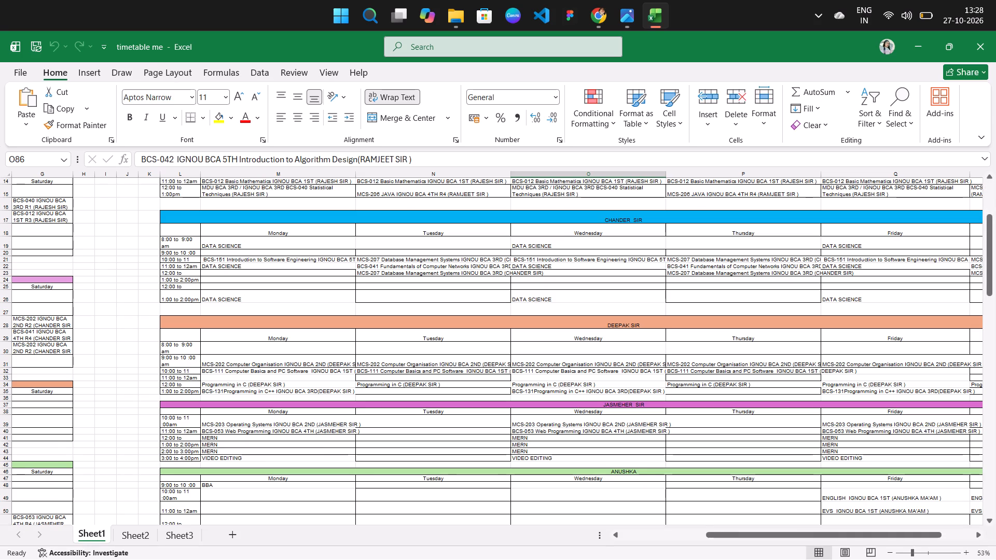
Examine the teacher, batch and room timetables on Sheet1, down to the Room 1 block.
scroll(314, 443, up, 5)
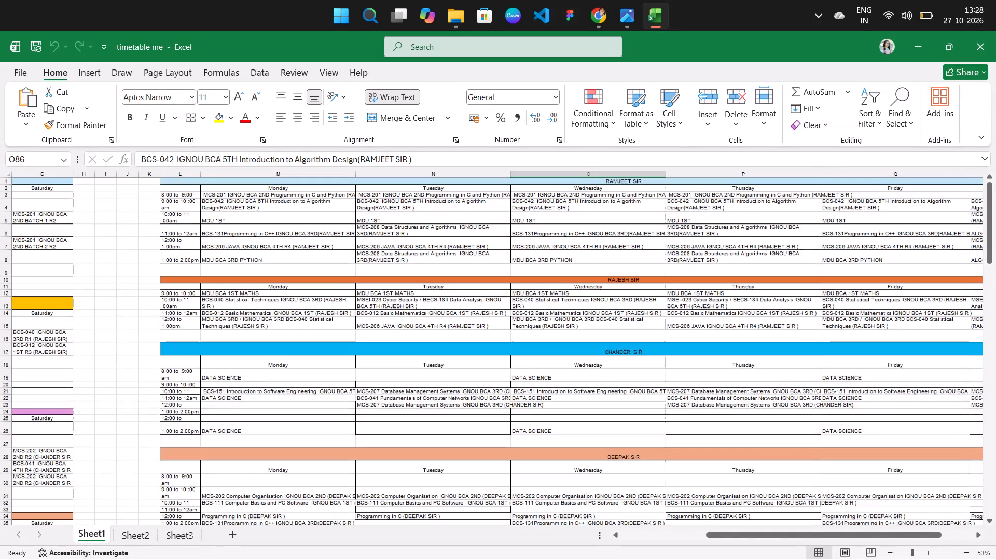
scroll(314, 443, down, 1)
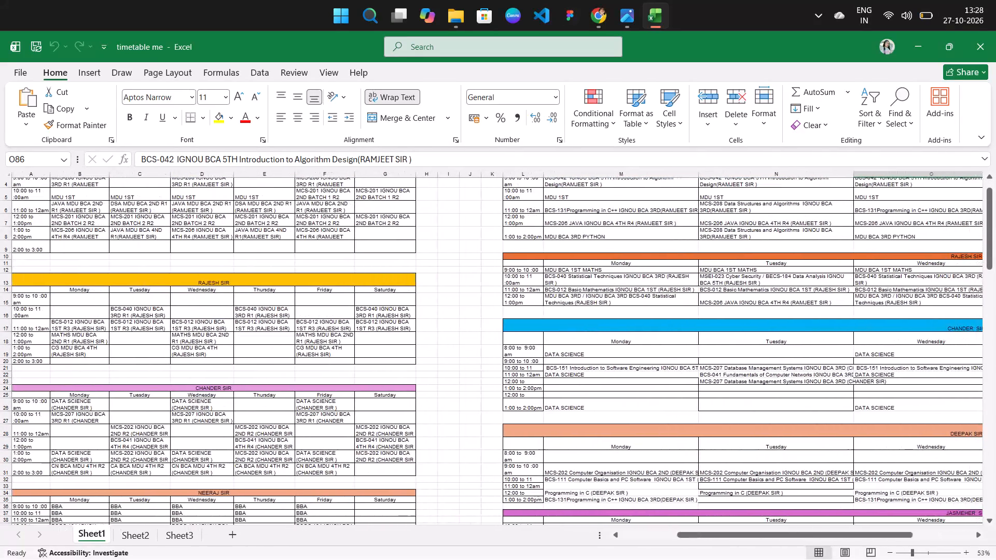
scroll(314, 443, down, 1)
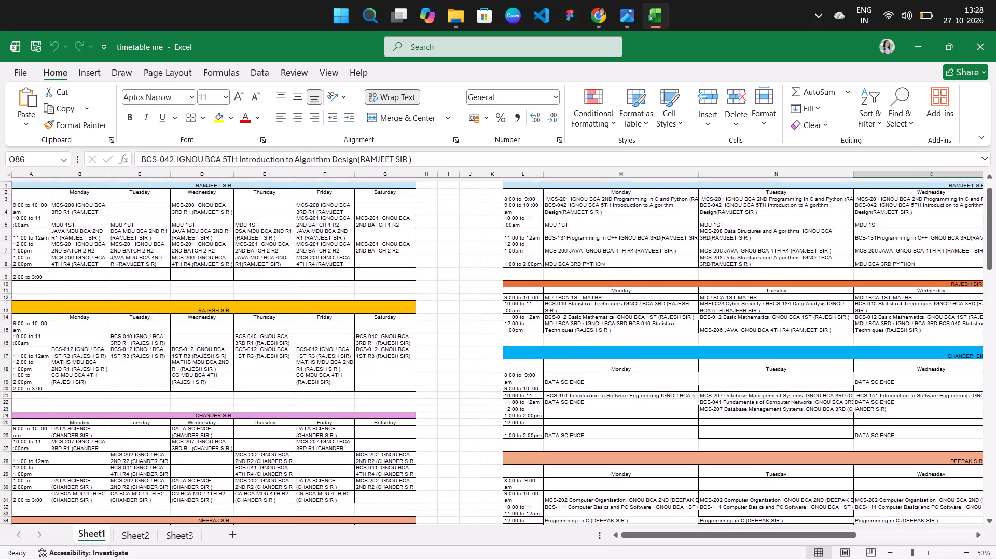
scroll(314, 443, down, 2)
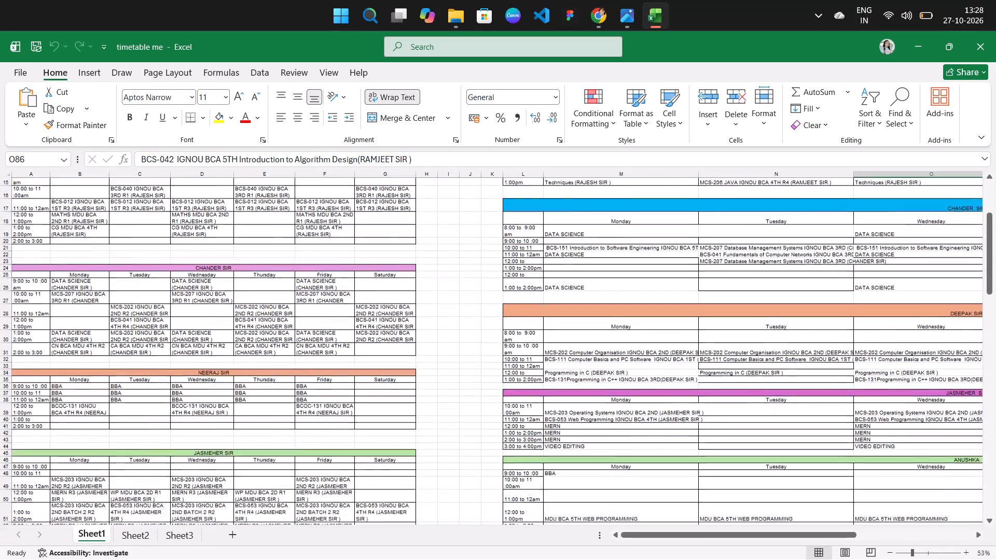
scroll(314, 443, down, 3)
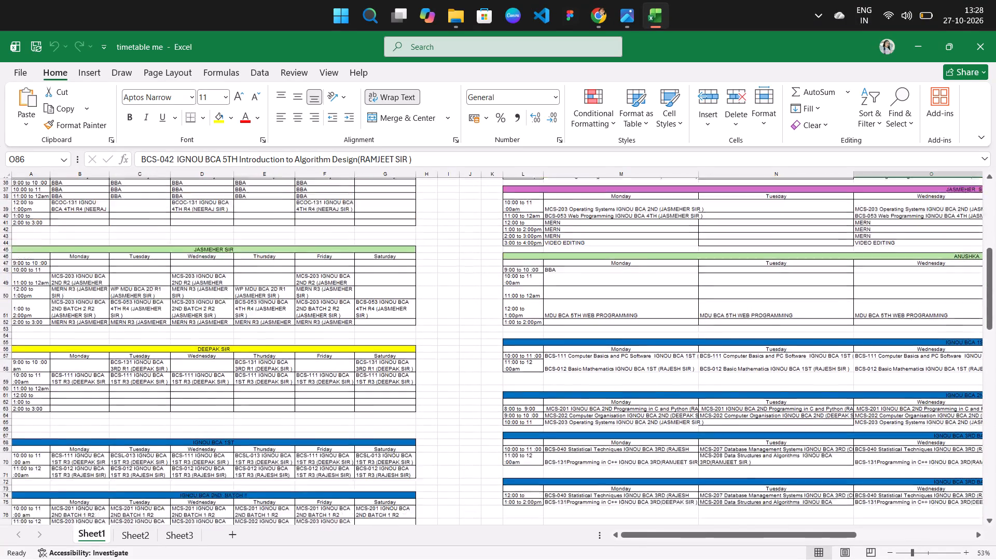
scroll(314, 443, down, 4)
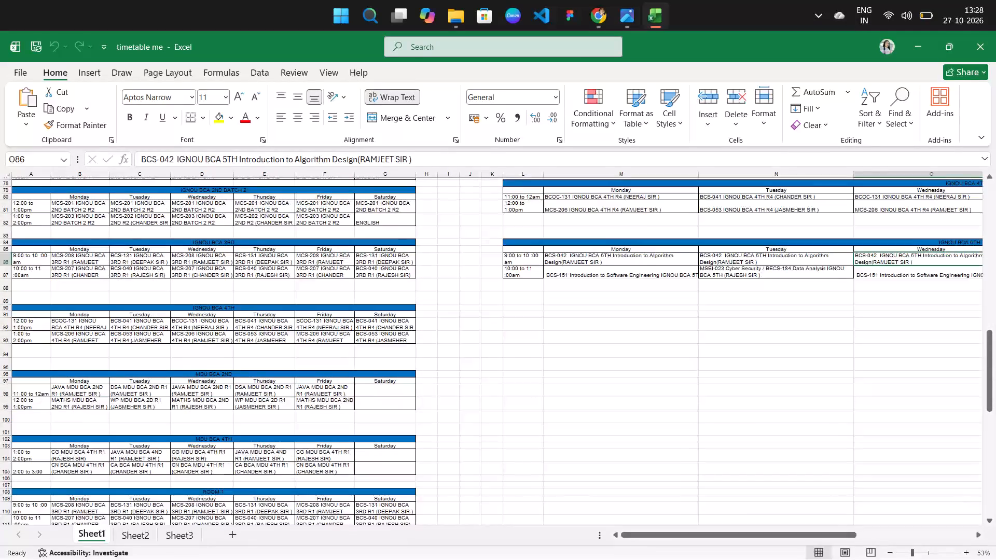
scroll(314, 443, down, 2)
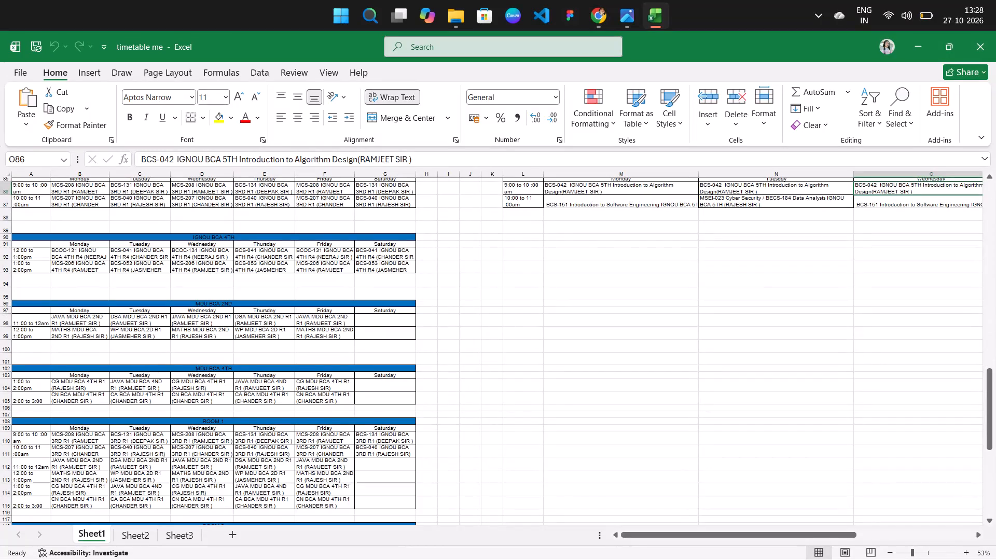
scroll(217, 413, down, 1)
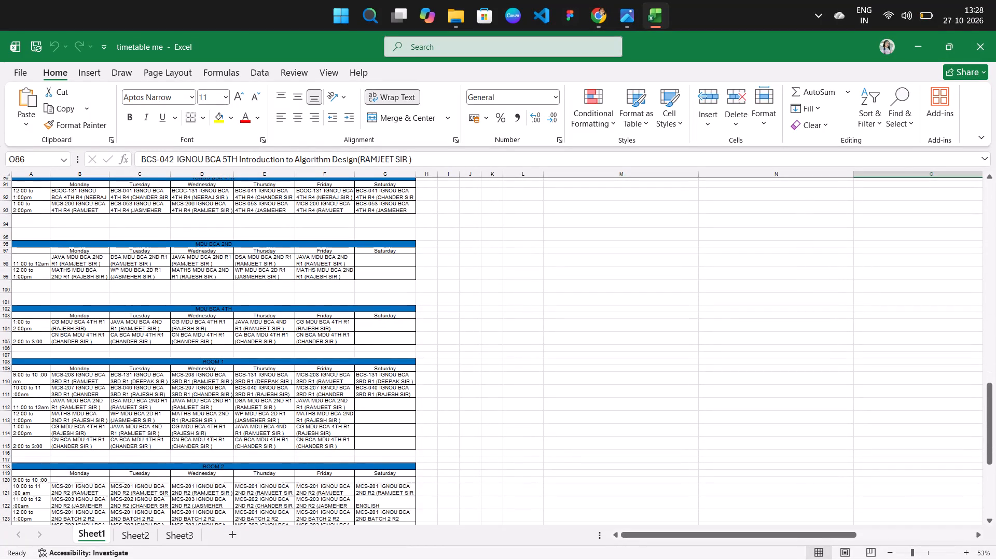
Copy the whole ROOM 1 timetable block, A108 to G115, and paste it into the empty area starting at M105.
drag(22, 363, 297, 440)
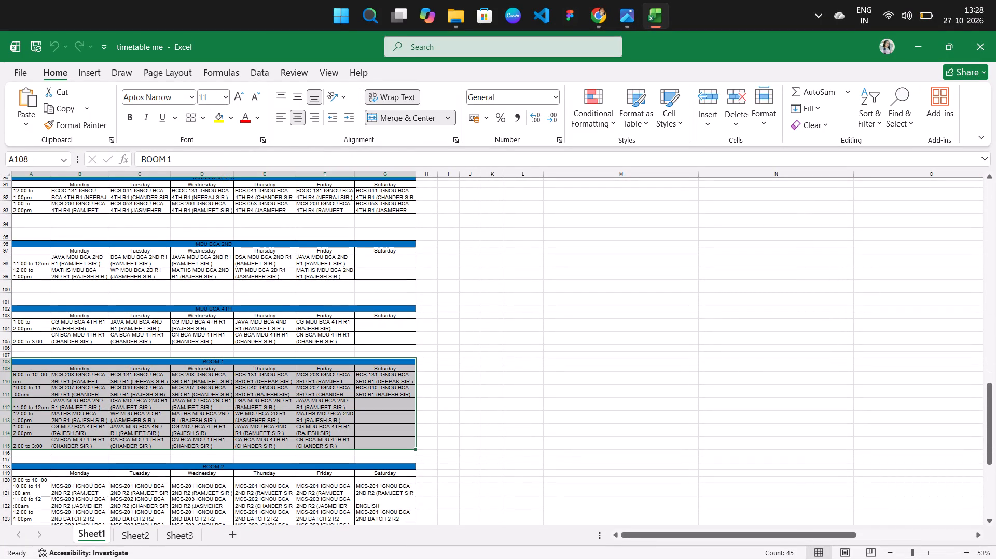
key(ctrl+c)
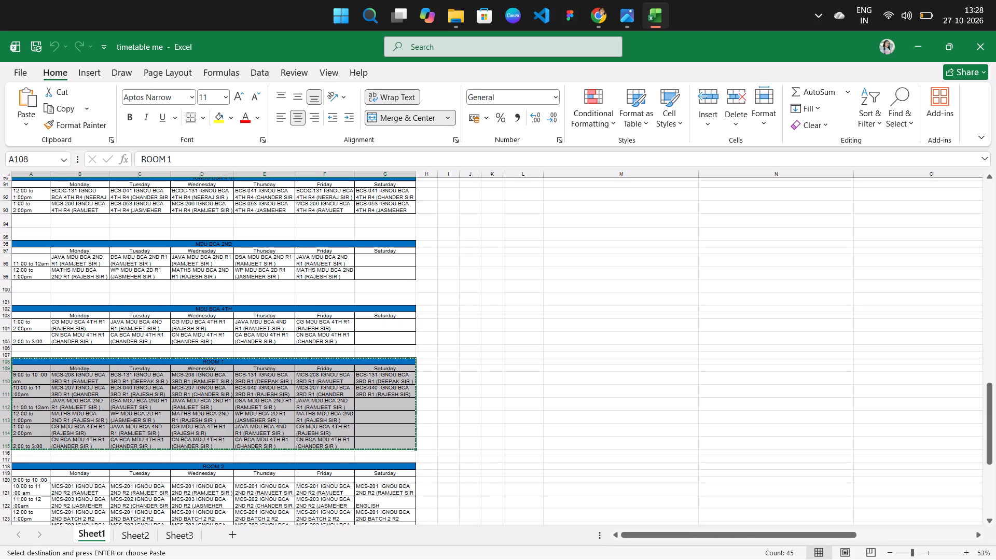
click(621, 342)
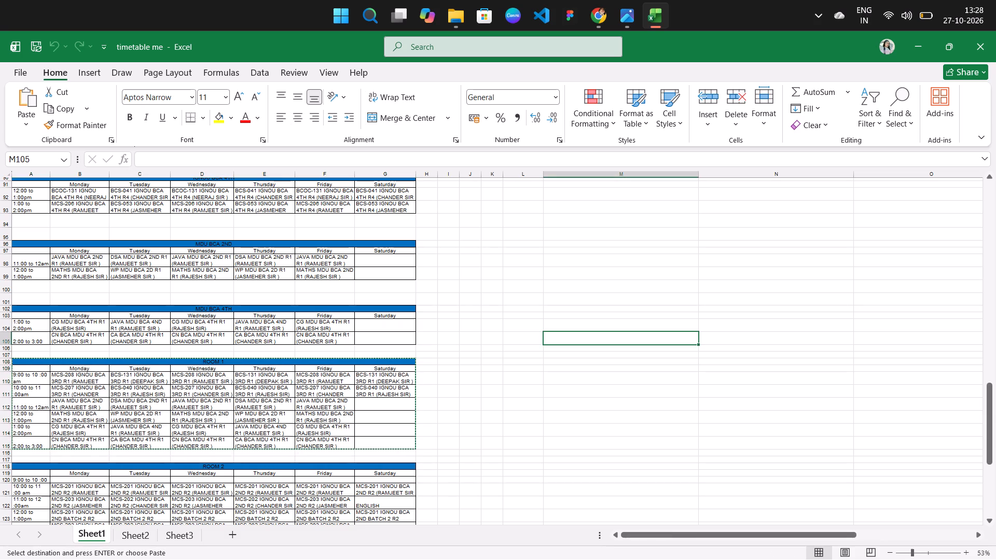
key(ctrl+v)
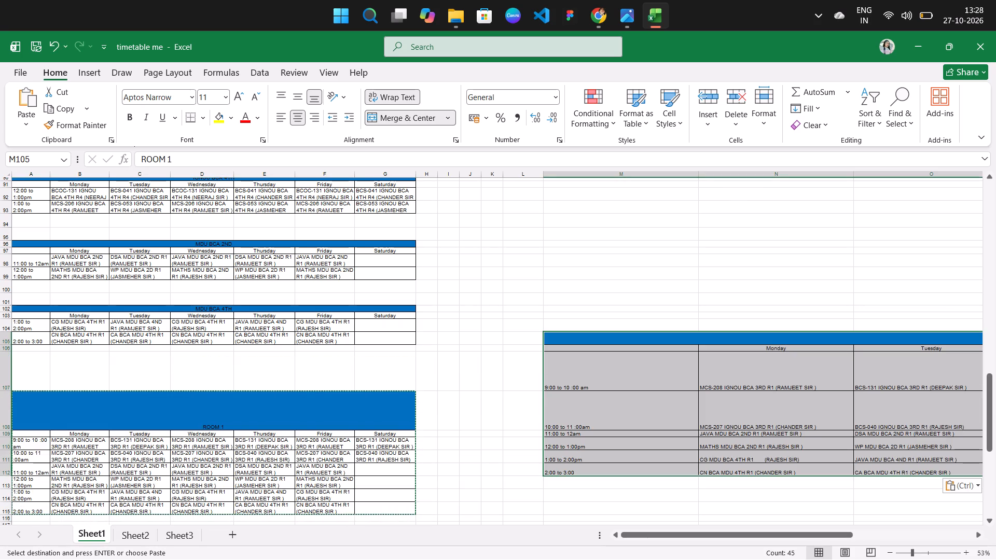
Examine the pasted ROOM 1 block across its full width, from the time slots to the Saturday column.
scroll(600, 390, left, 6)
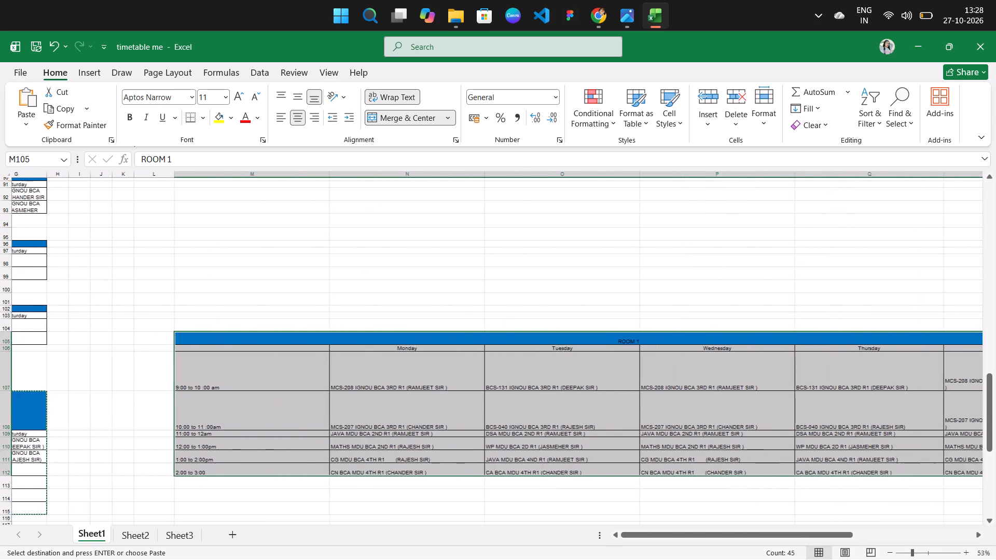
scroll(600, 390, left, 2)
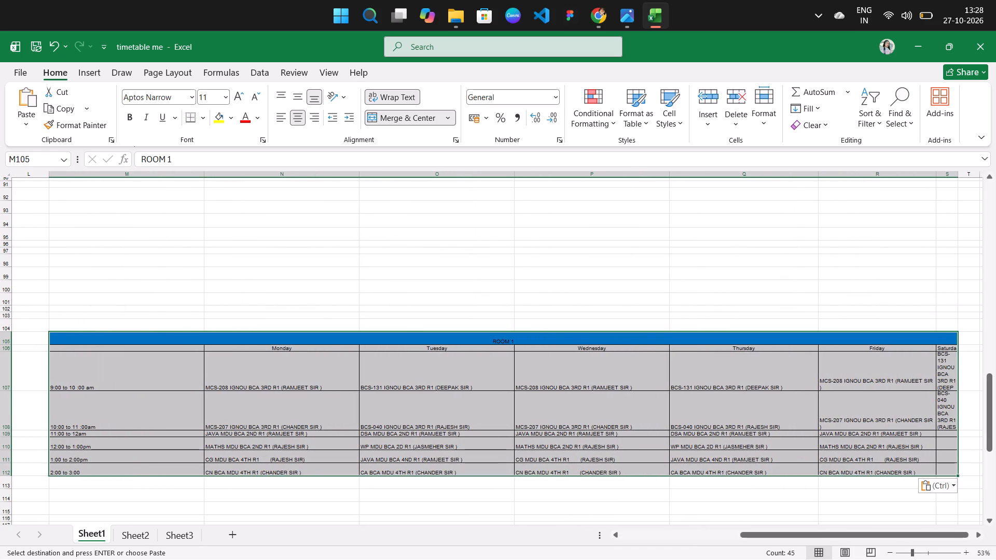
click(552, 522)
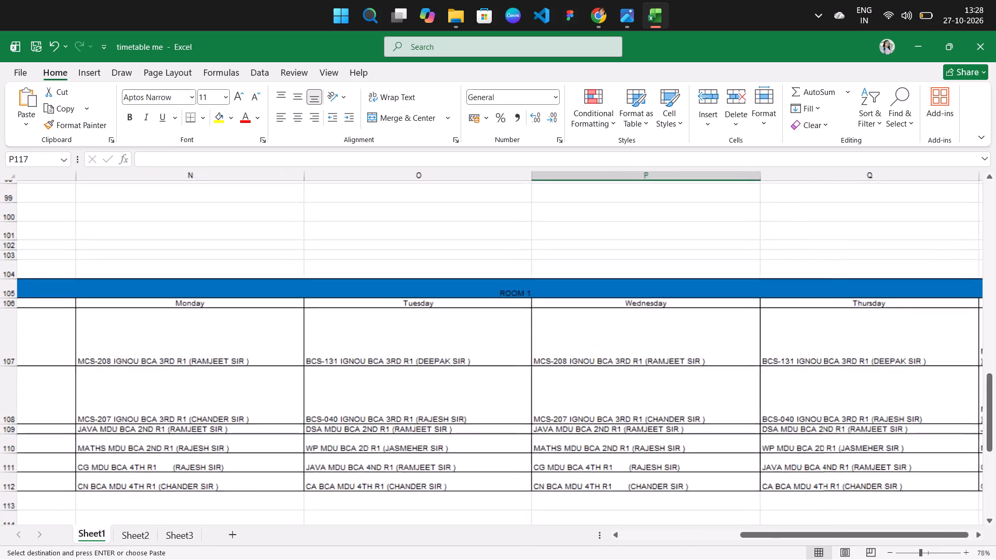
scroll(489, 450, right, 3)
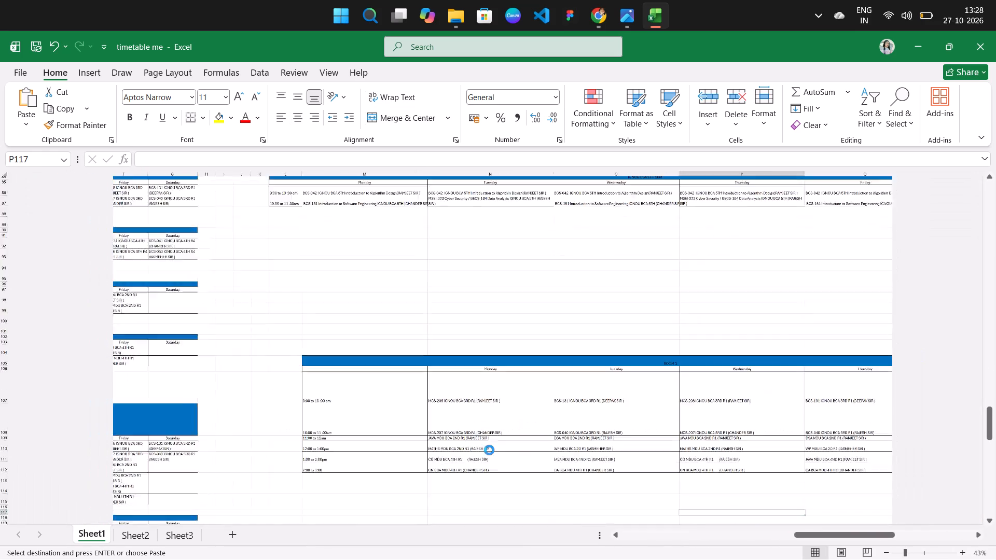
scroll(682, 357, right, 4)
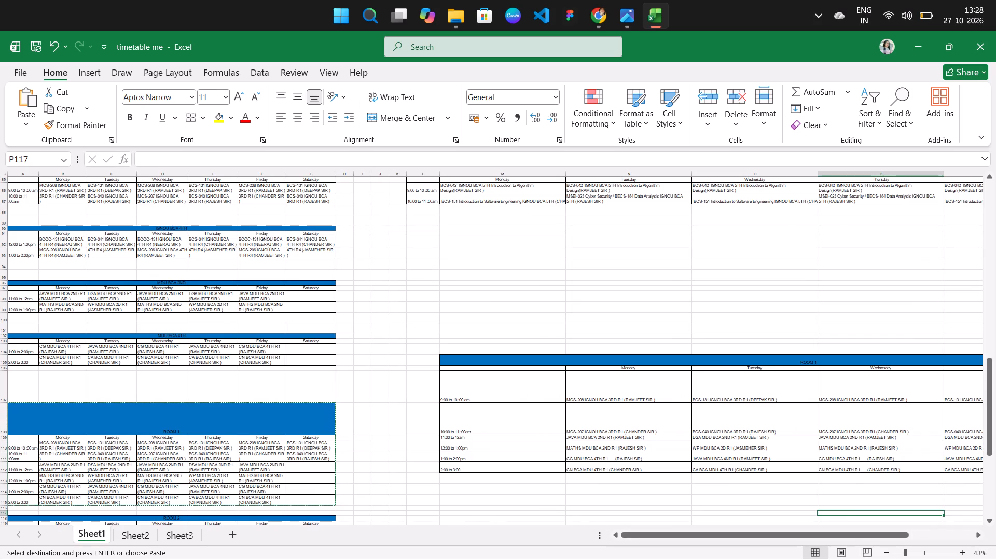
Replace the ROOM 1 title of the pasted block in M105 with "MDU BBA 1AT SEM".
click(784, 362)
double_click(784, 362)
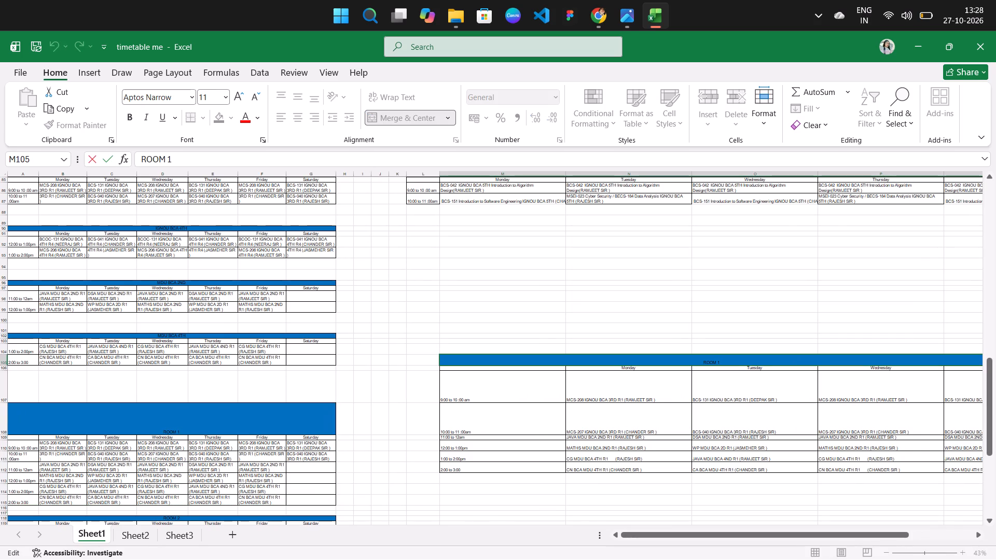
click(177, 158)
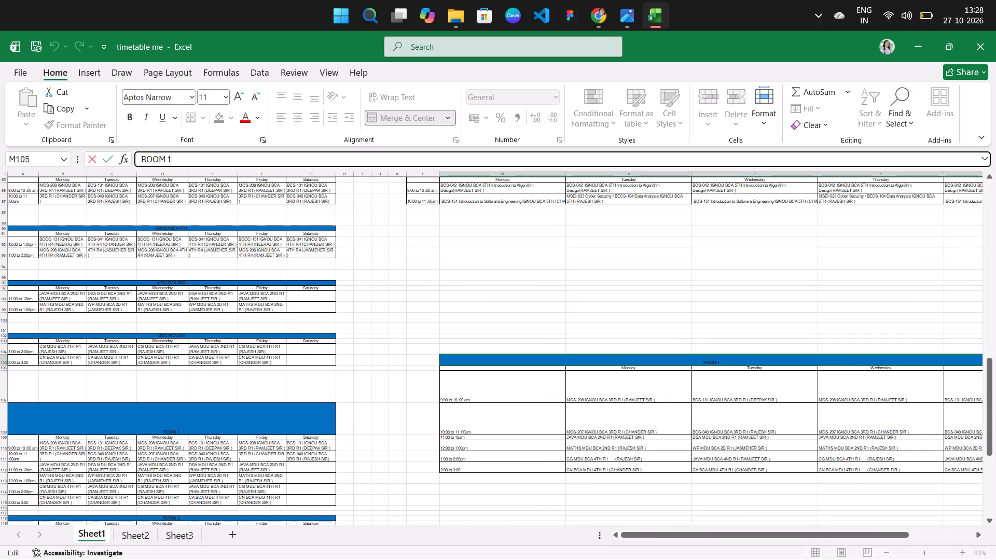
key(BackSpace)
key(BackSpace)
key(BackSpace)
key(BackSpace)
key(BackSpace)
key(BackSpace)
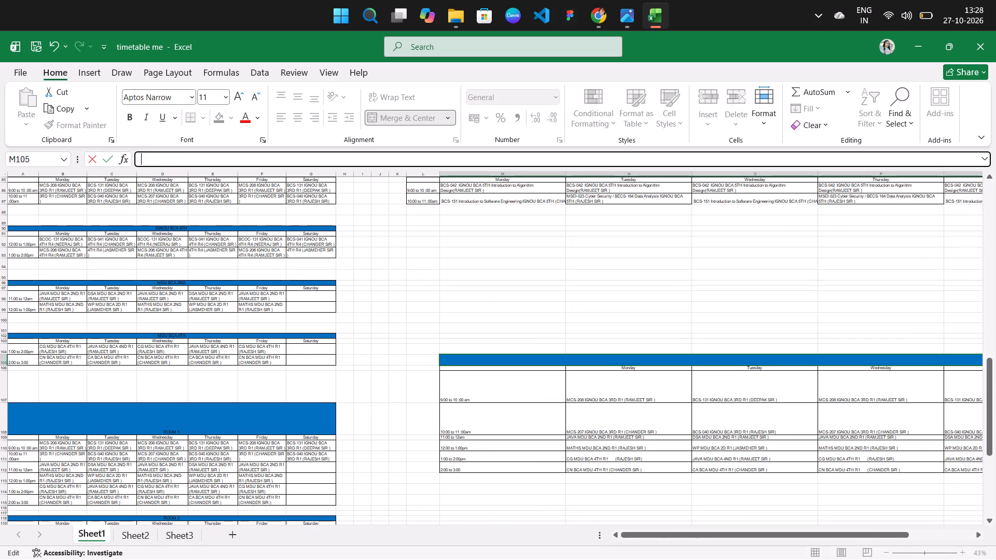
text(MDU BBA)
key(space)
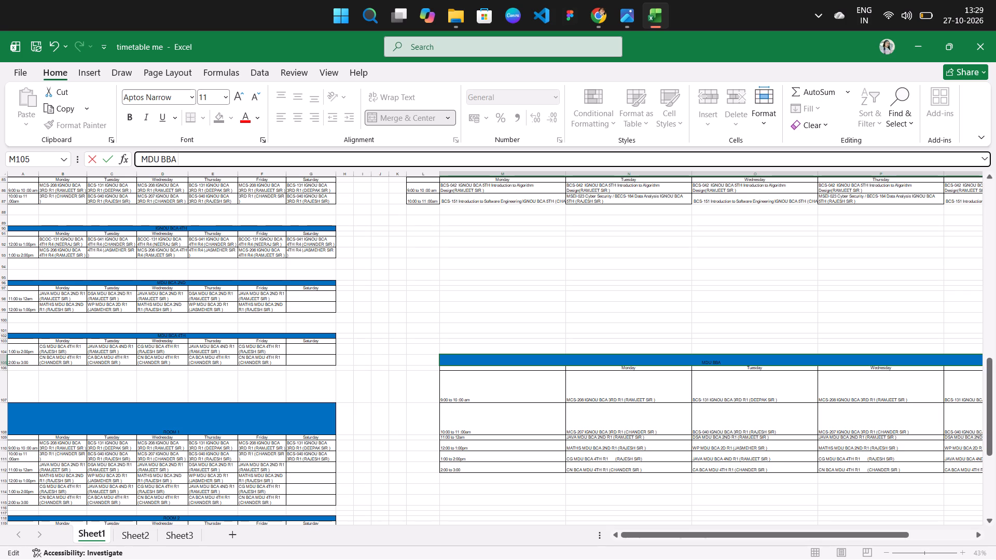
text(1AT SEM)
key(space)
Change the word "MDU" at the start of the pasted block's title to "IIMT".
key(Left)
key(Left)
key(Left)
key(Left)
key(Left)
key(Left)
key(Left)
key(Left)
key(Left)
key(Left)
key(Left)
key(Left)
key(Left)
key(Left)
key(Right)
key(BackSpace)
key(BackSpace)
key(BackSpace)
key(BackSpace)
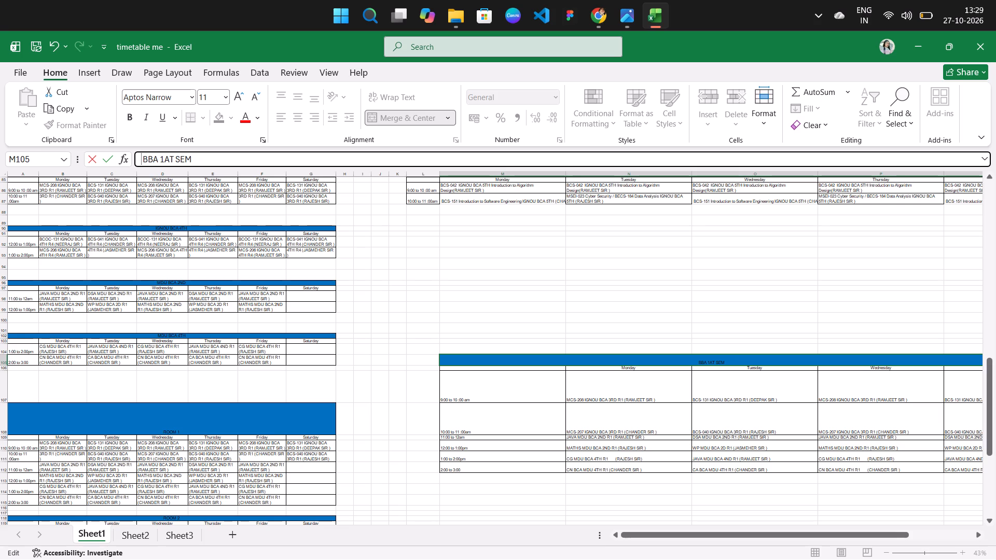
text(IIMT)
key(space)
key(BackSpace)
Append "TIME TABEL" to the end of the M105 title and commit the entry.
key(Right)
key(Right)
key(Right)
key(Right)
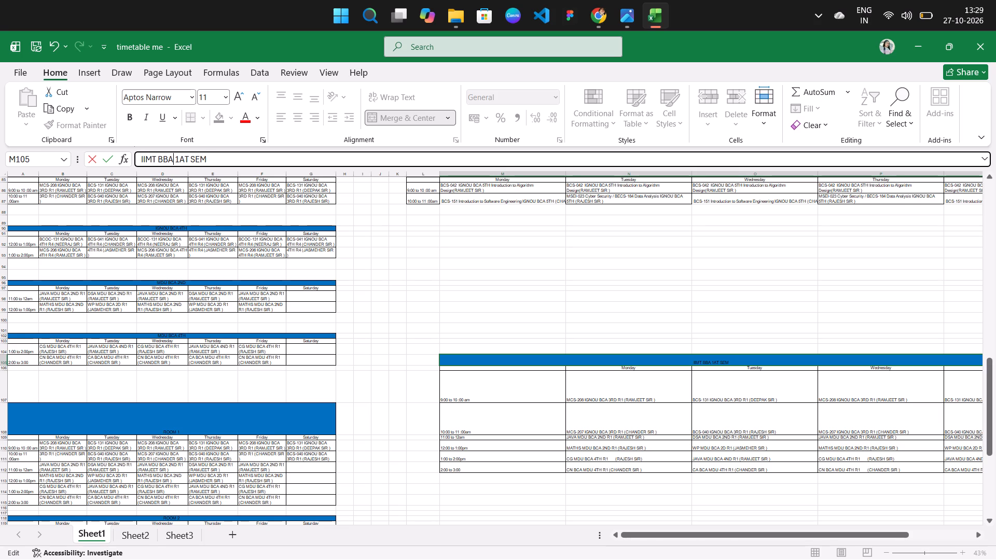
key(Right)
key(Right)
key(Right)
key(Right)
key(Right)
key(Right)
key(Right)
key(Right)
key(space)
text(TIME TABEL)
key(space)
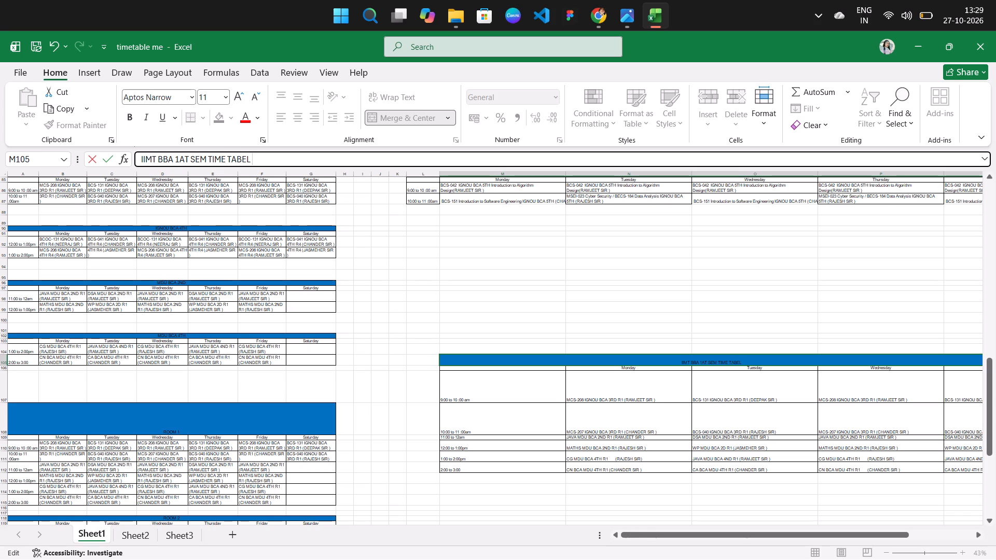
scroll(348, 218, left, 1)
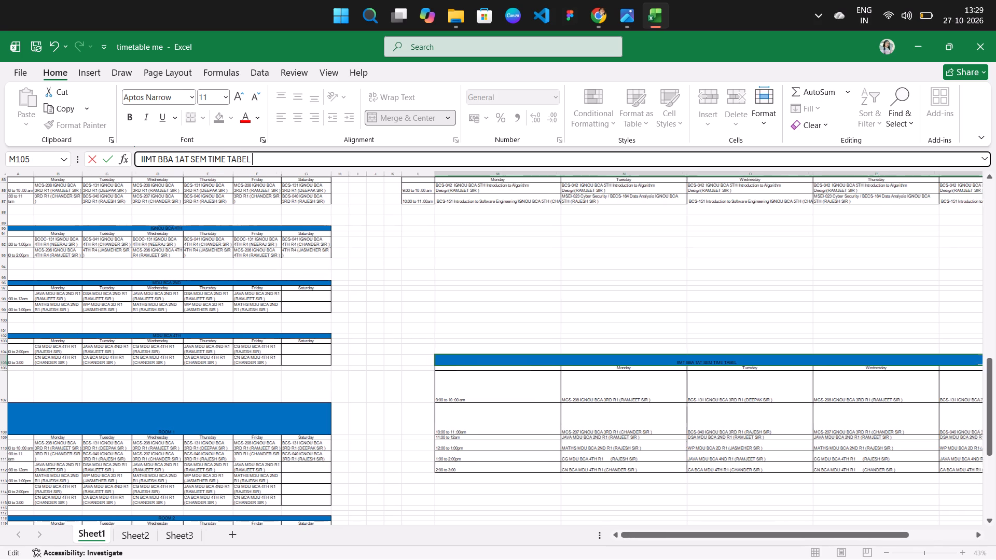
scroll(348, 218, left, 3)
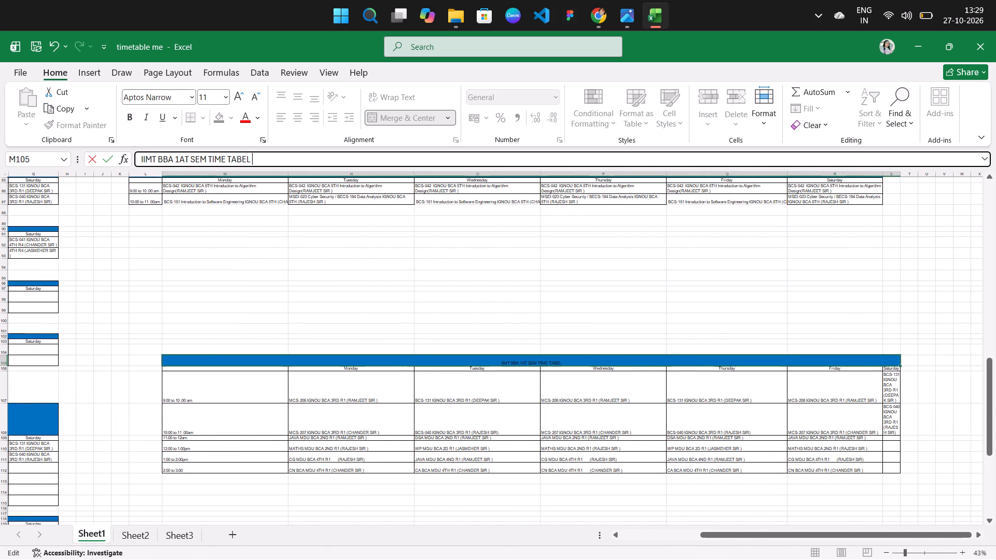
click(394, 491)
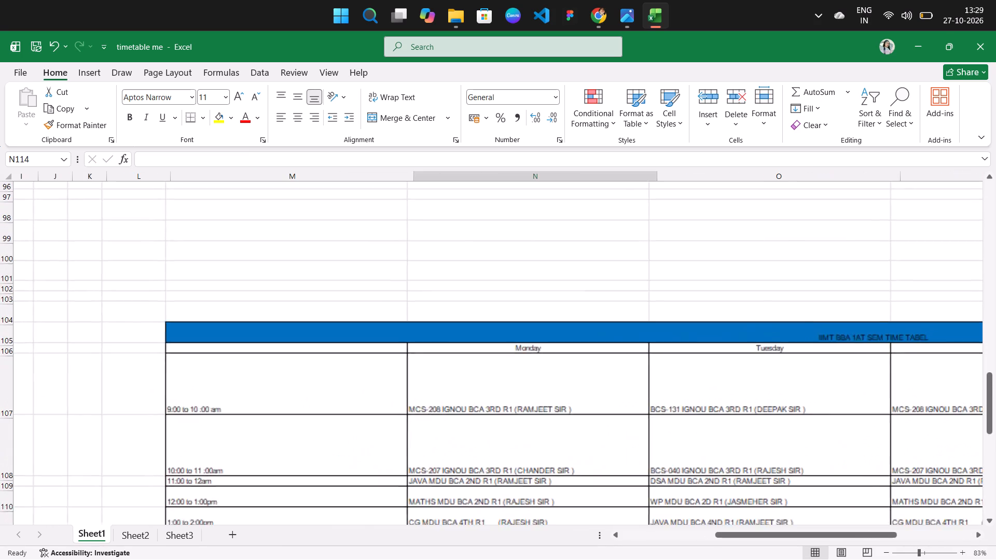
Reduce the height of row 108, the 10:00 to 11:00am slot, to roughly one line of text.
scroll(145, 405, down, 1)
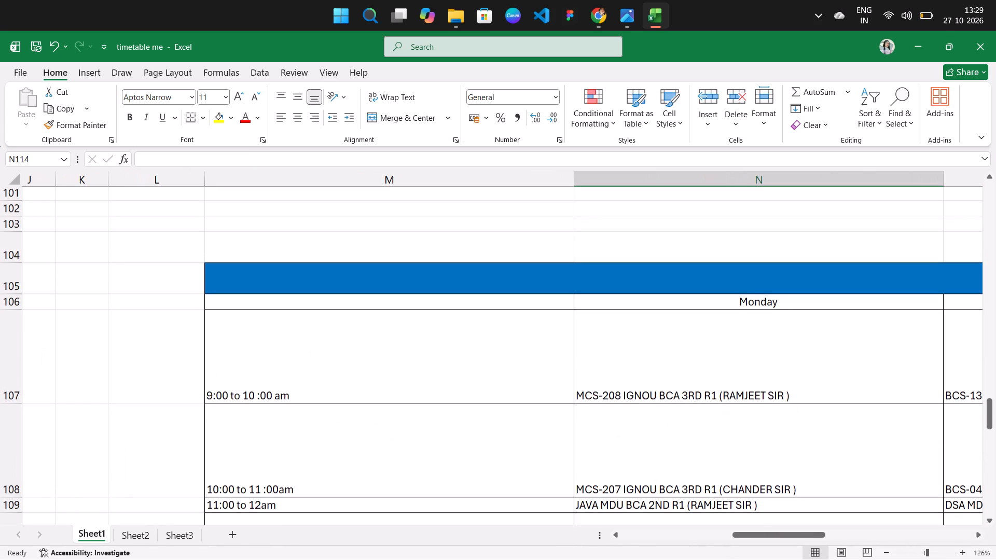
scroll(145, 405, down, 1)
double_click(210, 403)
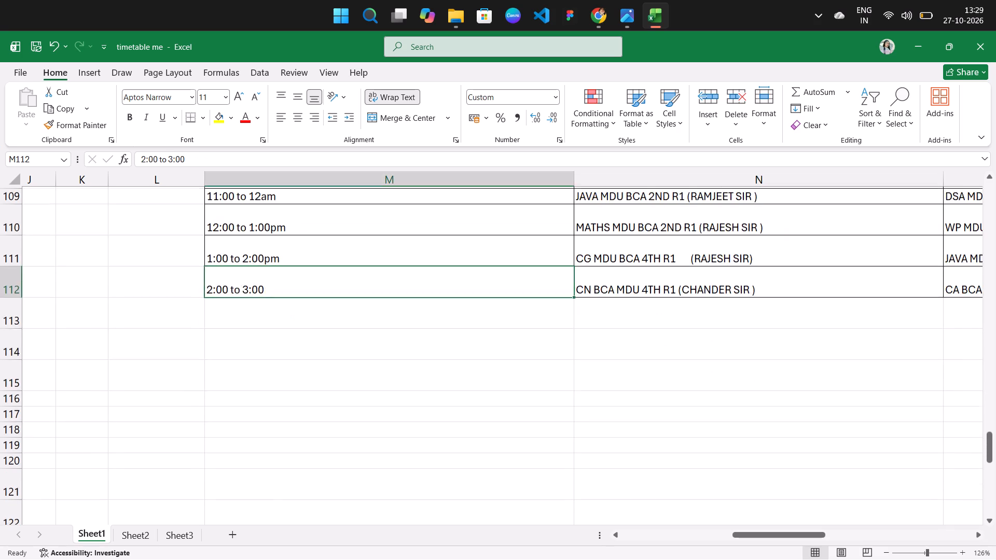
scroll(210, 403, up, 2)
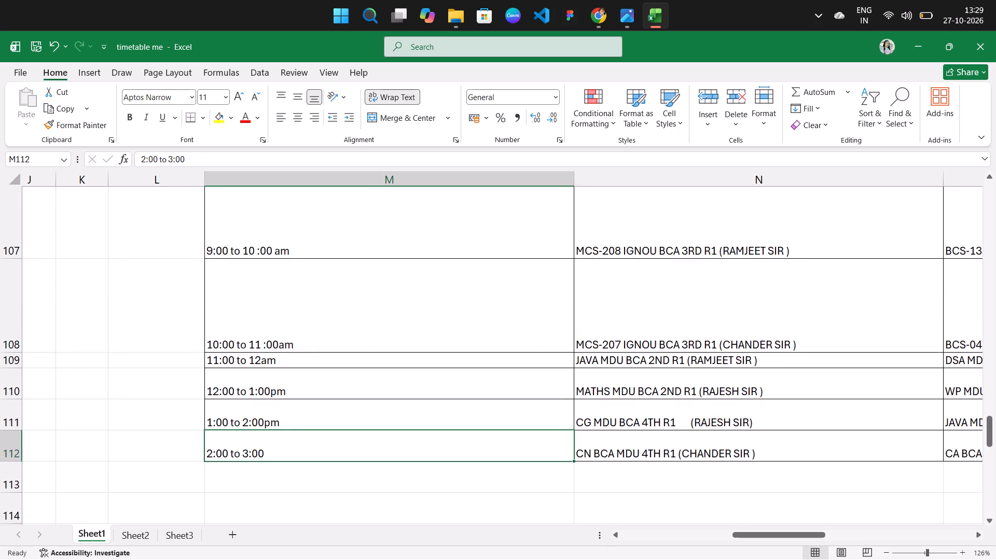
double_click(222, 352)
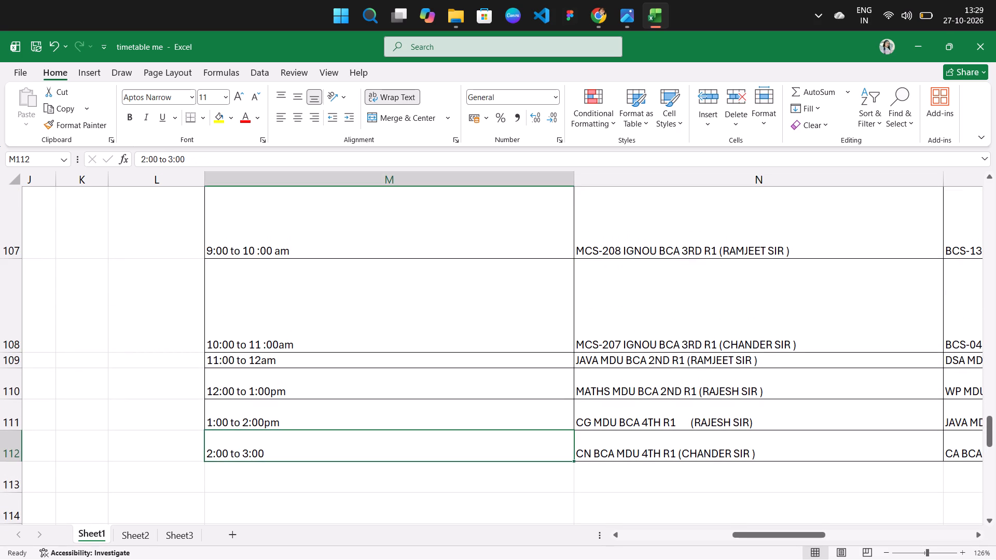
double_click(222, 352)
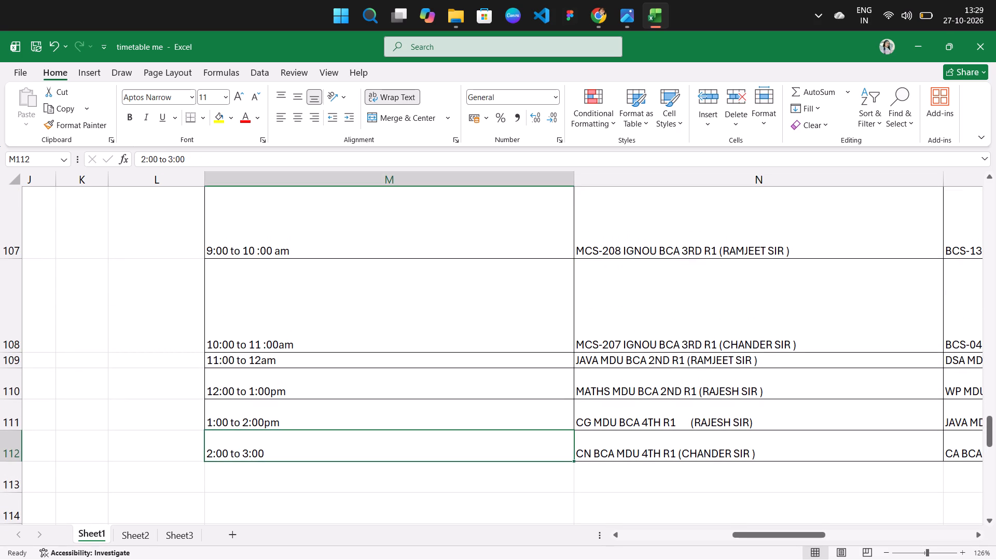
double_click(203, 352)
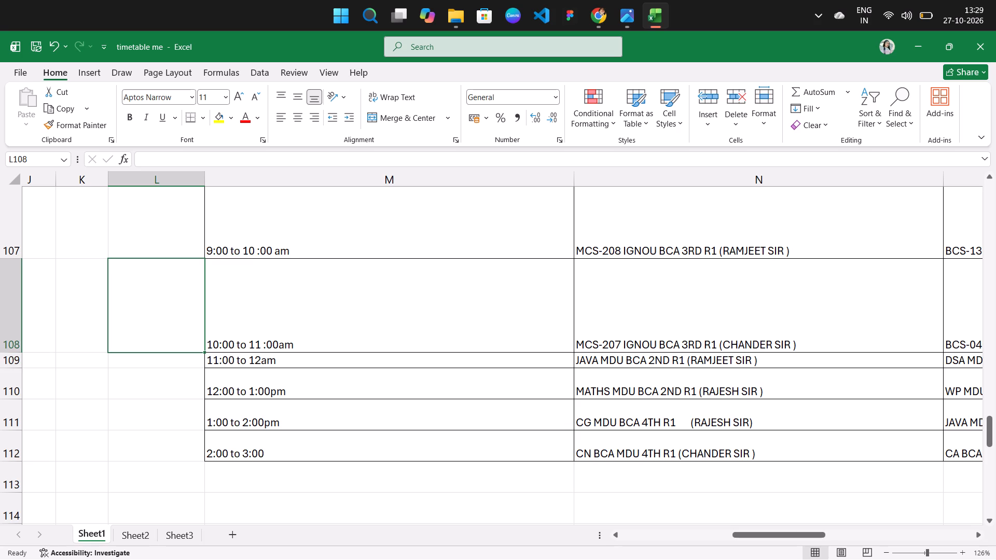
double_click(11, 352)
double_click(11, 352)
drag(11, 352, 0, 278)
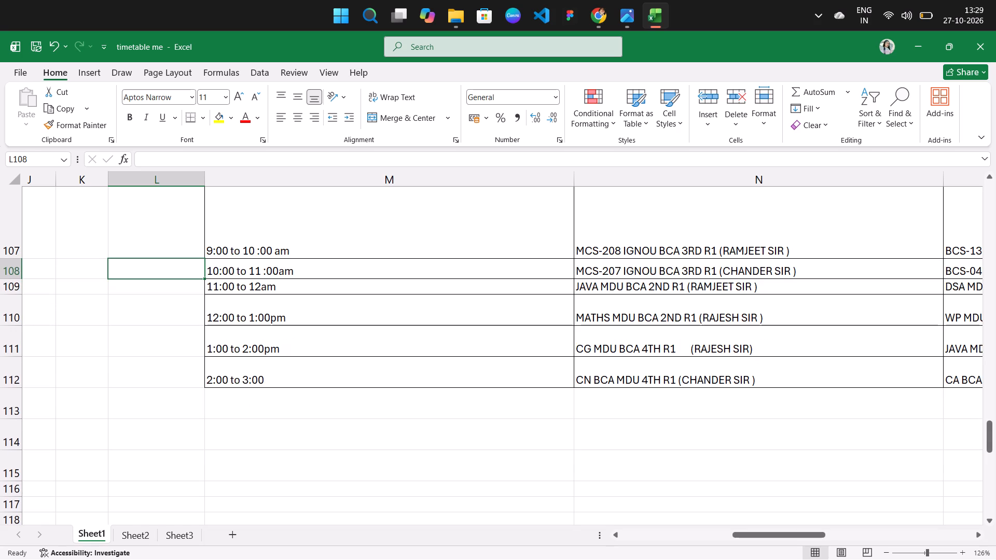
Shrink rows 110, 111 and 112 to roughly one line of text each, with row 110 at a height of about 16.
double_click(13, 325)
drag(13, 325, 13, 312)
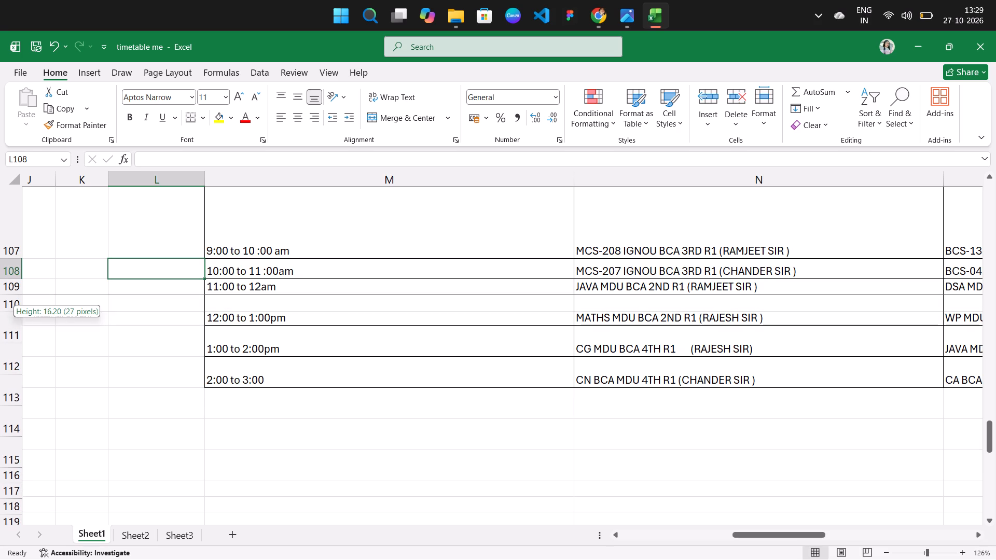
drag(13, 312, 13, 312)
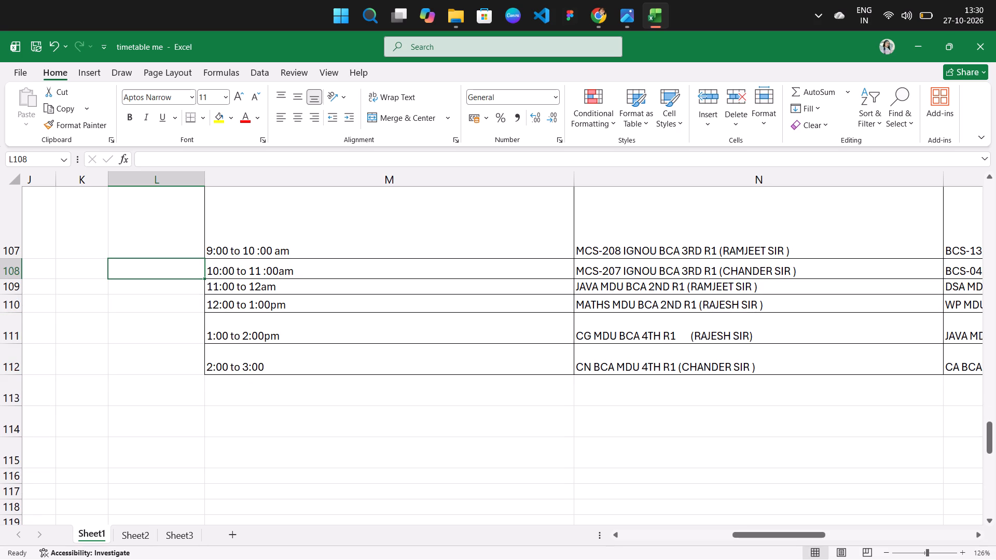
drag(16, 343, 13, 328)
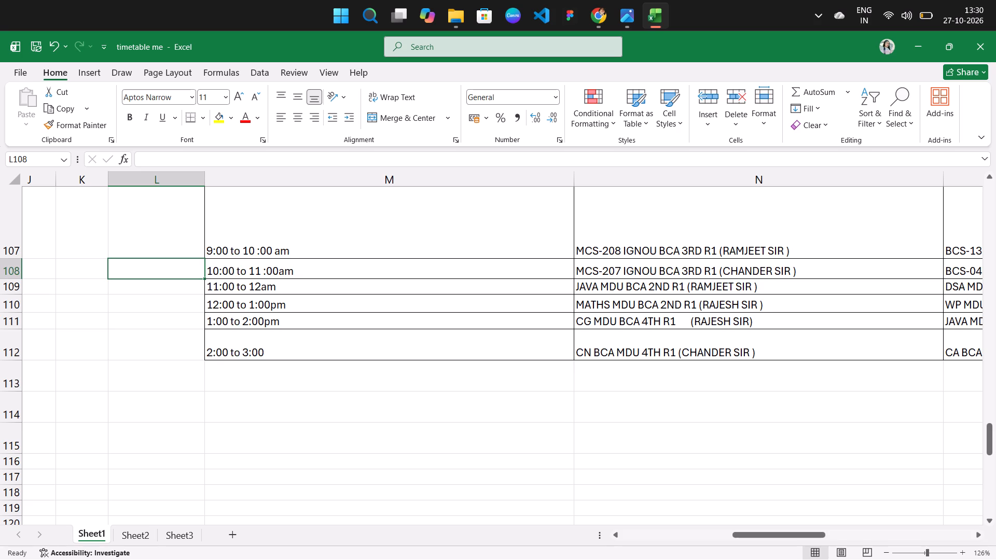
drag(11, 360, 10, 343)
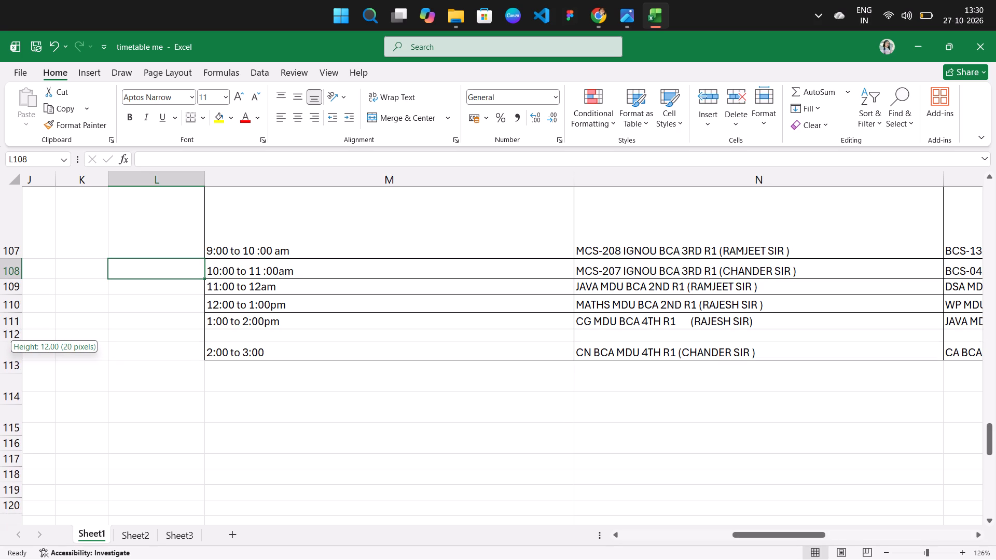
drag(10, 343, 11, 346)
Change the first time slot in M107 to "10:00 to 11:00 am" and commit the entry.
scroll(209, 333, left, 1)
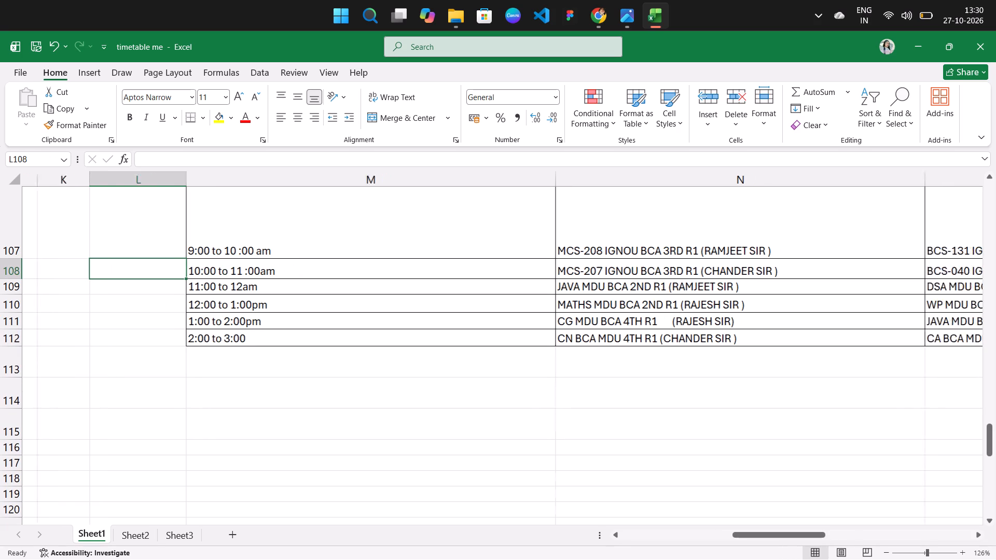
scroll(209, 333, left, 1)
click(195, 249)
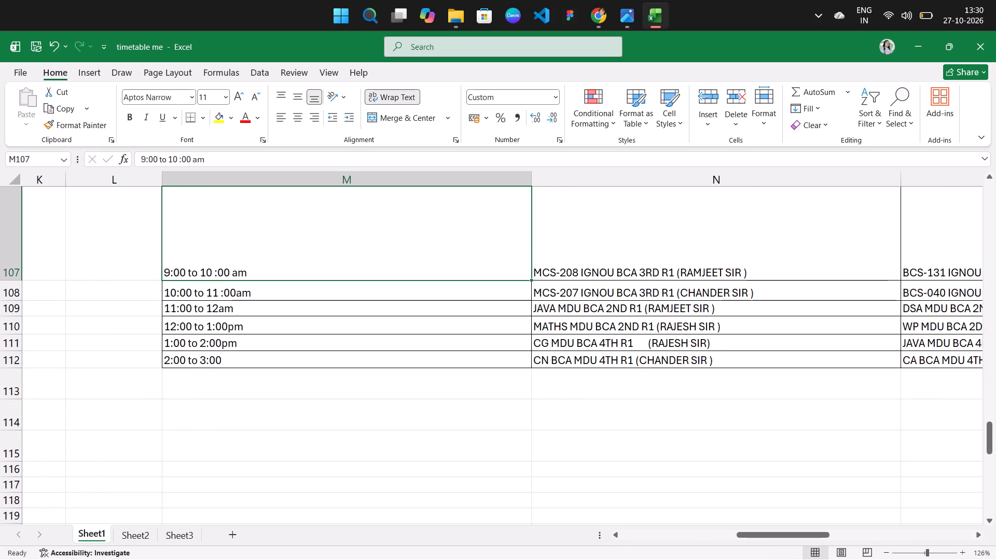
click(143, 158)
key(Right)
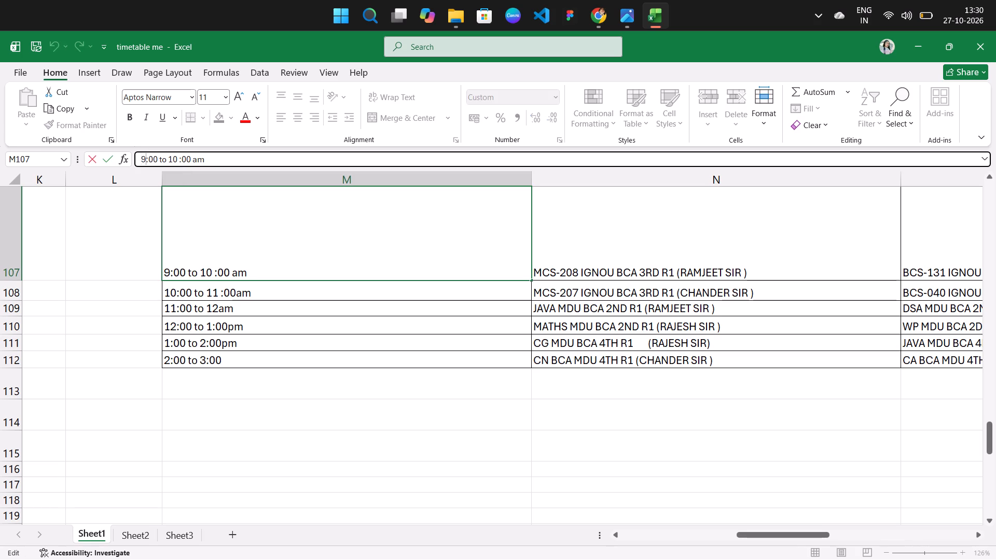
key(BackSpace)
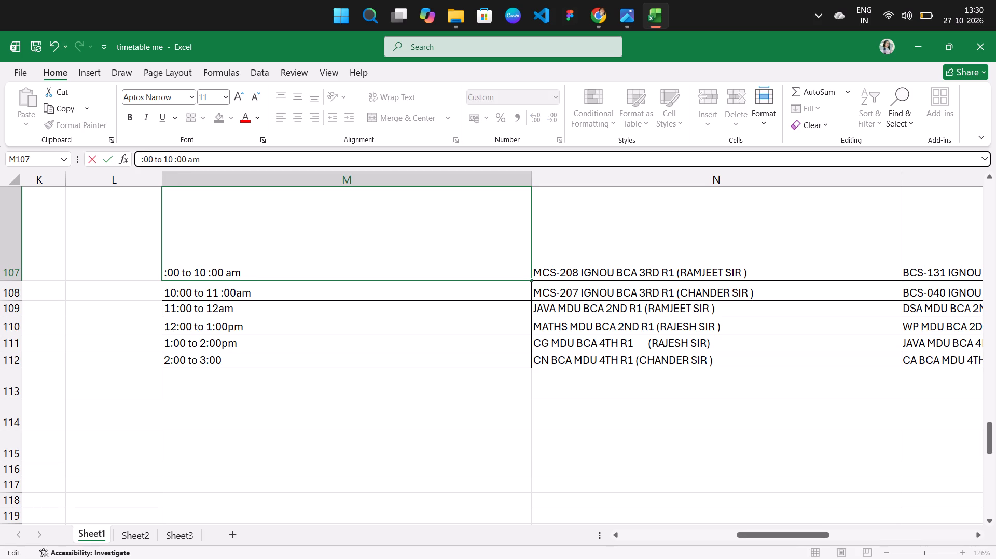
text(10)
key(Right)
key(Right)
key(Right)
key(Right)
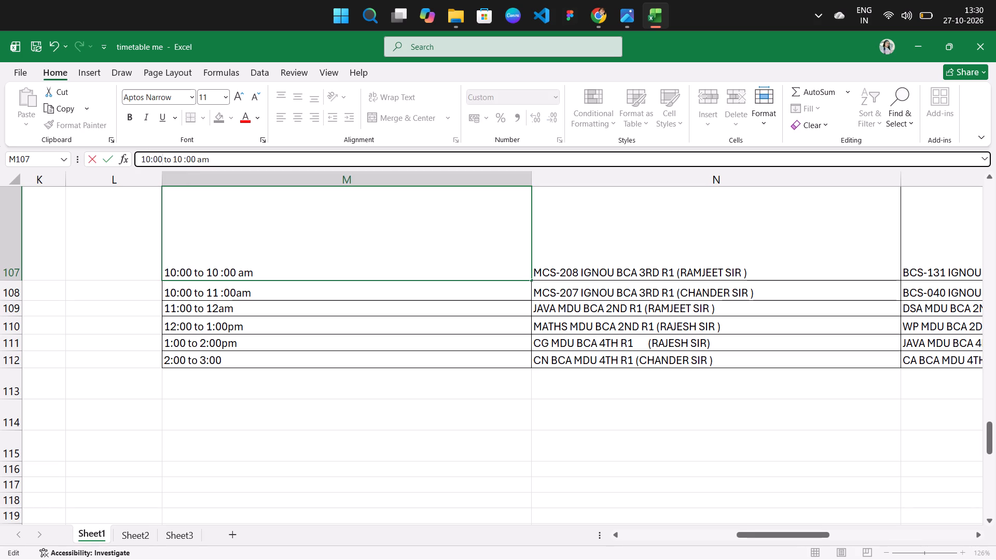
key(Right)
key(Right)
key(Right)
key(Right)
key(Right)
key(BackSpace)
key(1)
click(172, 293)
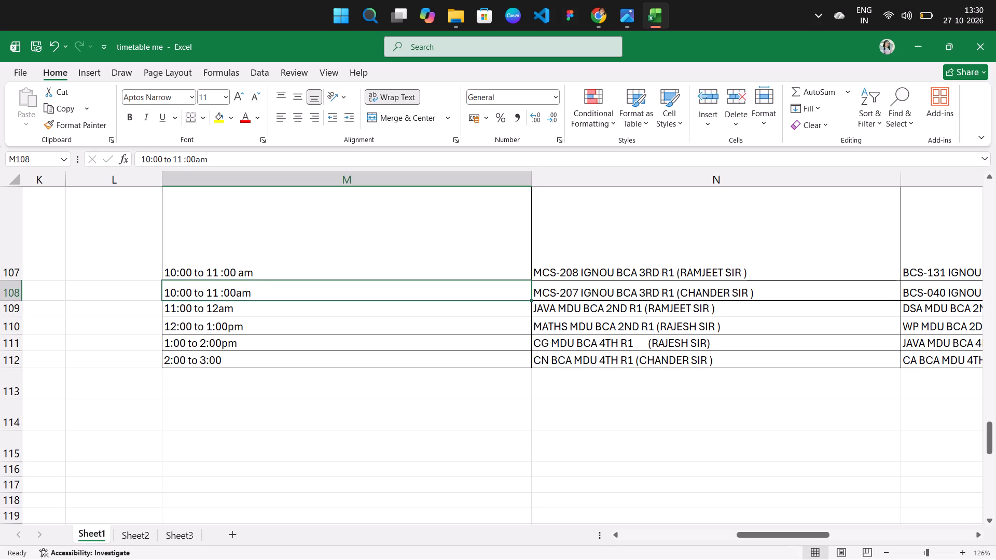
Reduce the height of row 107, the first time slot's row, to roughly one line of text.
click(358, 256)
scroll(358, 256, up, 1)
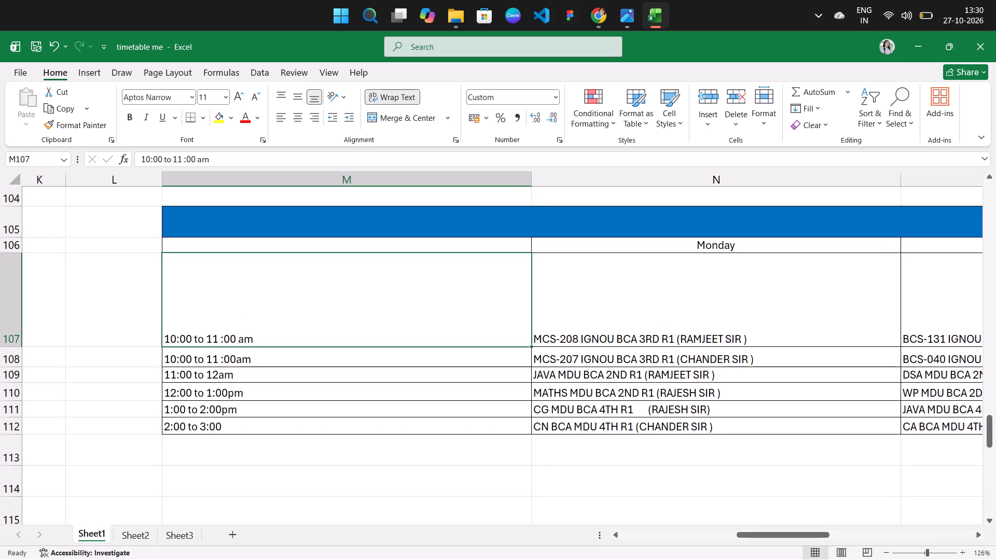
double_click(16, 345)
drag(16, 345, 1, 271)
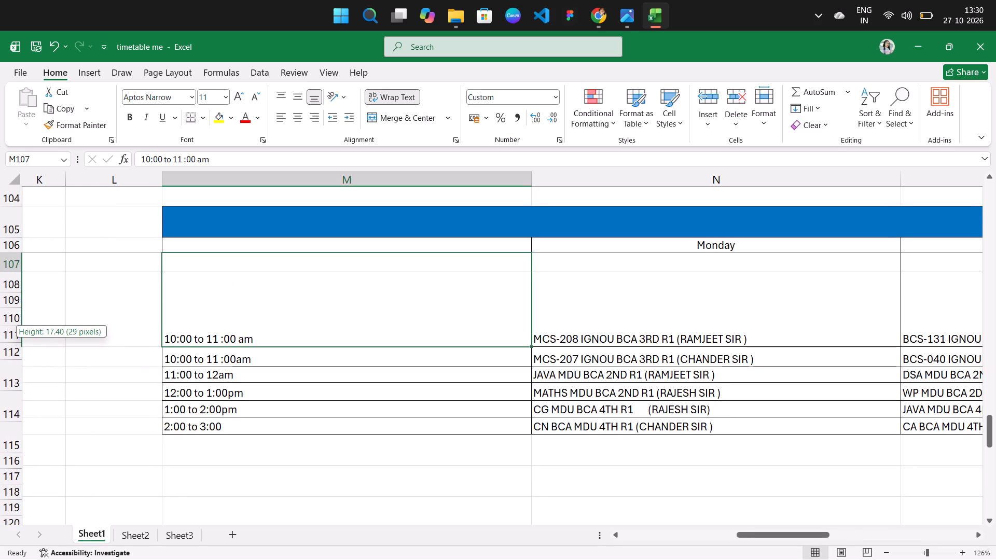
drag(1, 271, 2, 271)
Narrow column M so it just fits the time slot labels of the pasted timetable block.
scroll(226, 274, up, 1)
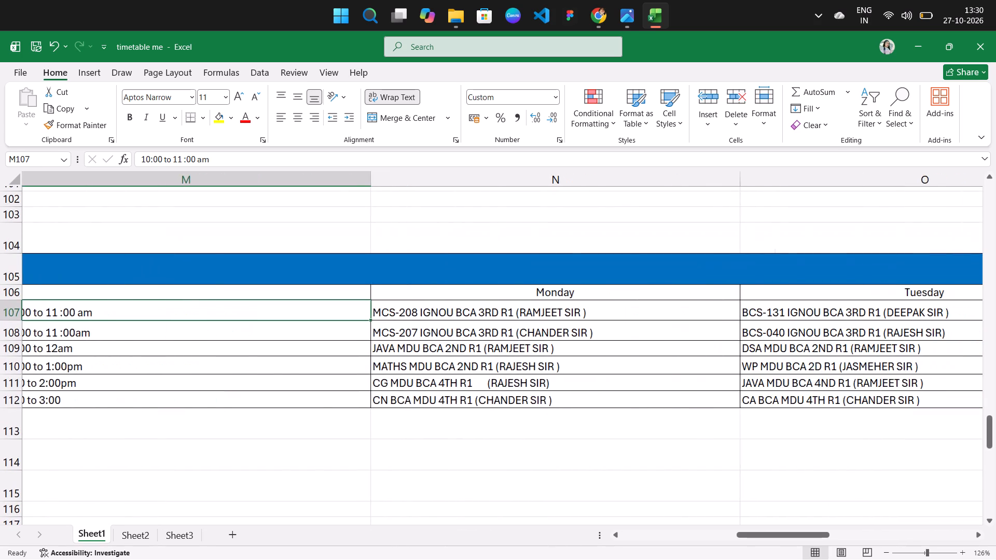
scroll(226, 274, up, 1)
scroll(226, 274, right, 2)
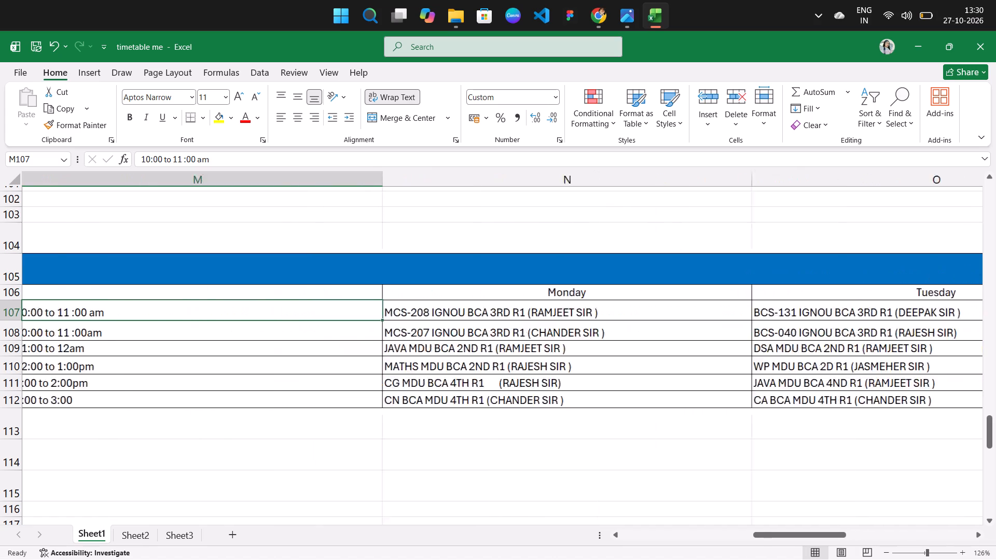
scroll(226, 274, right, 2)
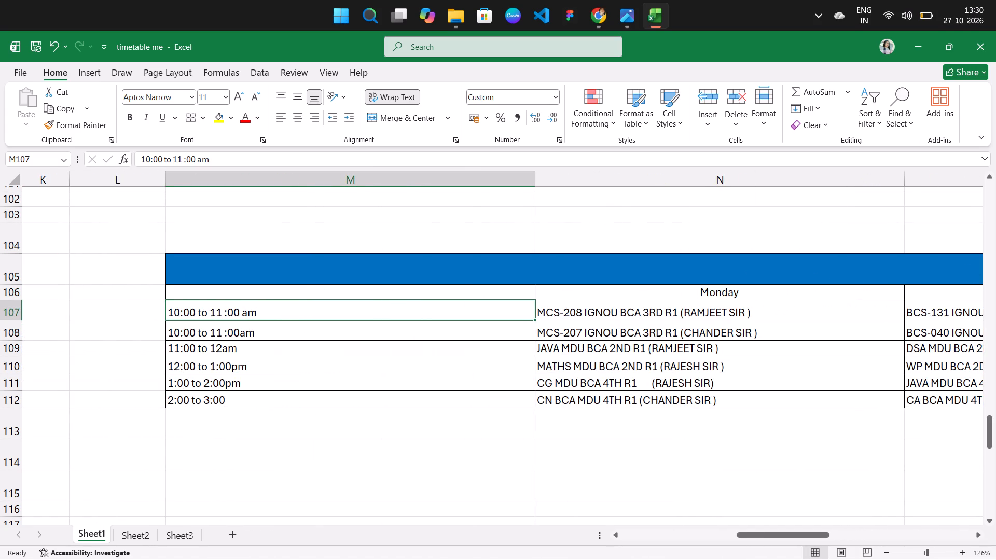
drag(535, 180, 267, 216)
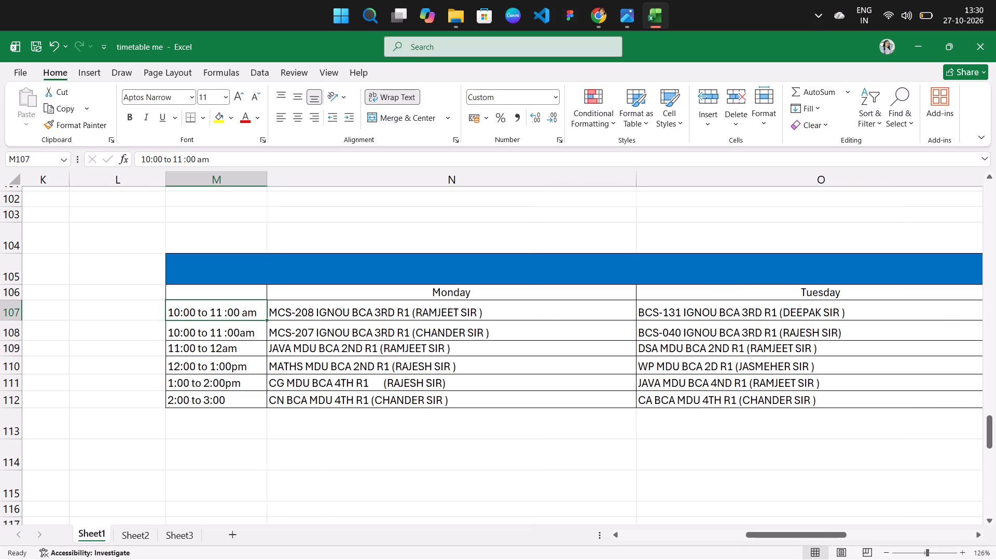
click(390, 440)
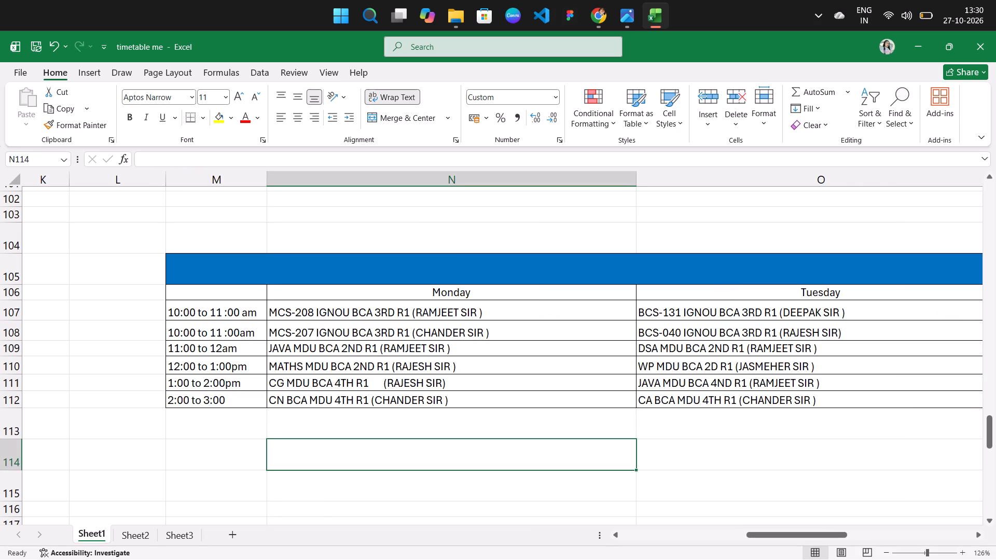
Change the second time slot in M108 to "11:00 to 12:00pm".
click(213, 336)
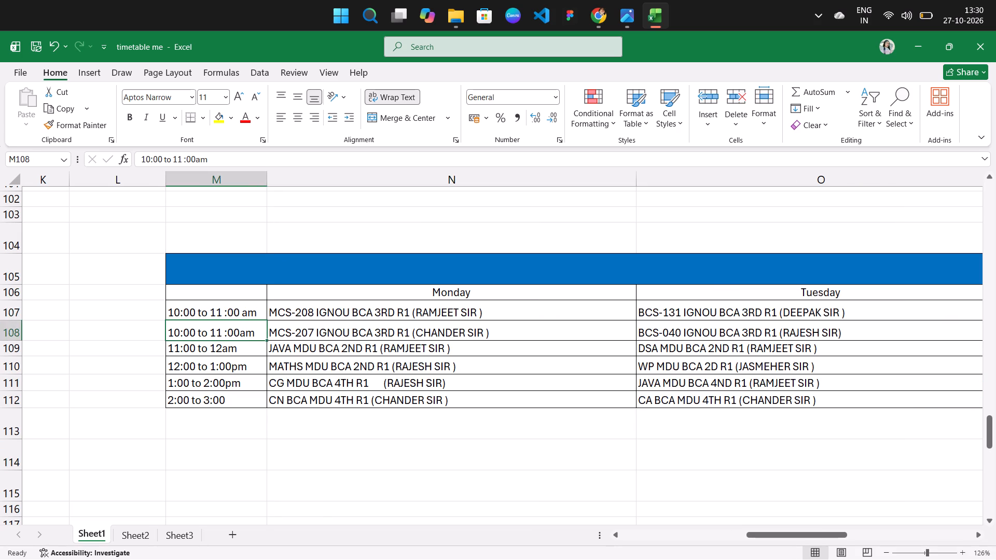
click(212, 354)
click(209, 337)
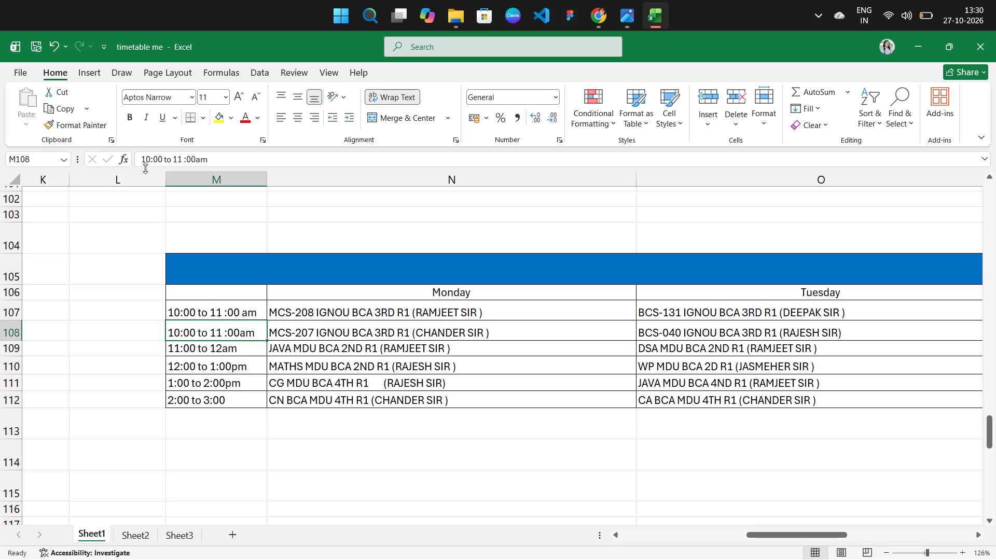
click(148, 164)
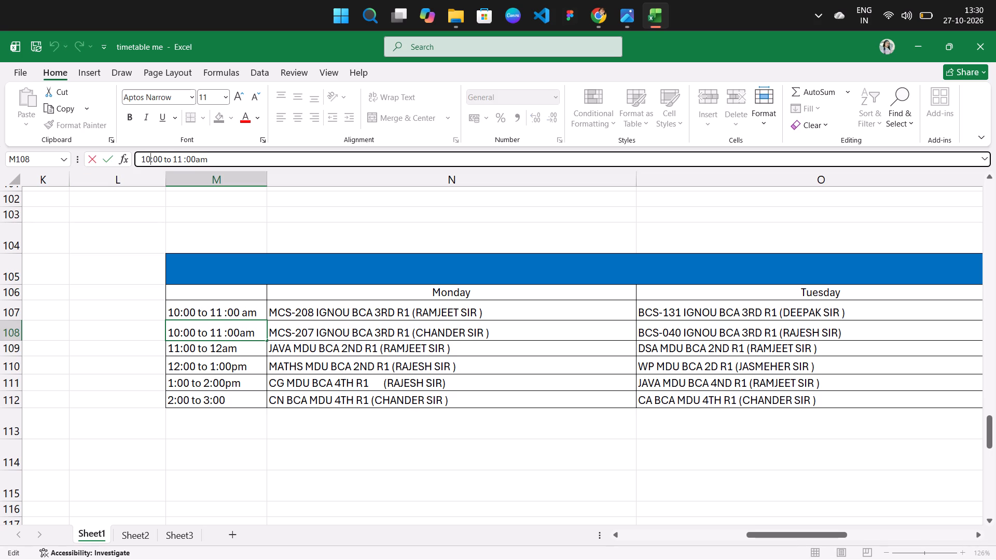
key(BackSpace)
key(1)
click(179, 160)
key(Right)
key(BackSpace)
key(2)
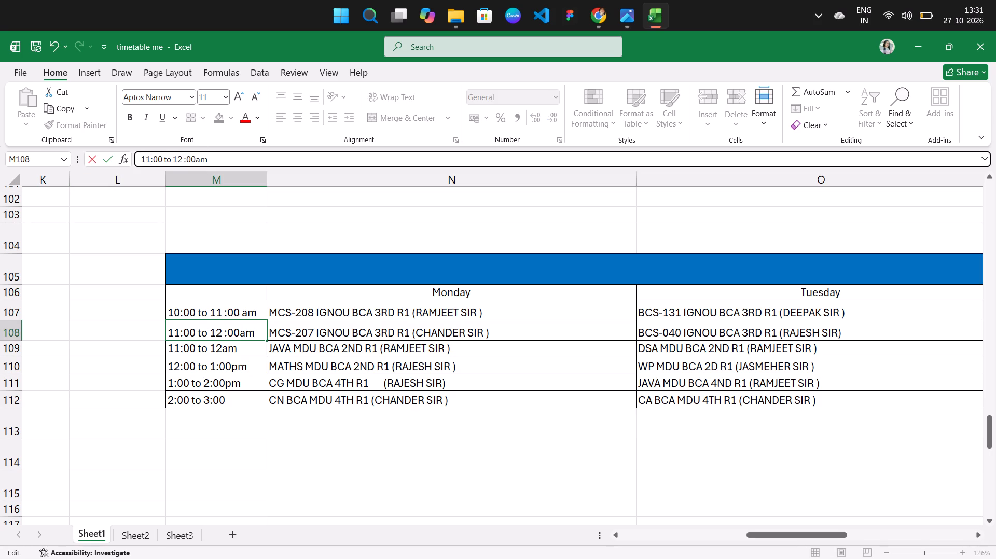
click(208, 161)
key(Left)
key(BackSpace)
key(p)
key(BackSpace)
Change the third time slot in M109 to "12:00 to 1:00pm".
click(237, 353)
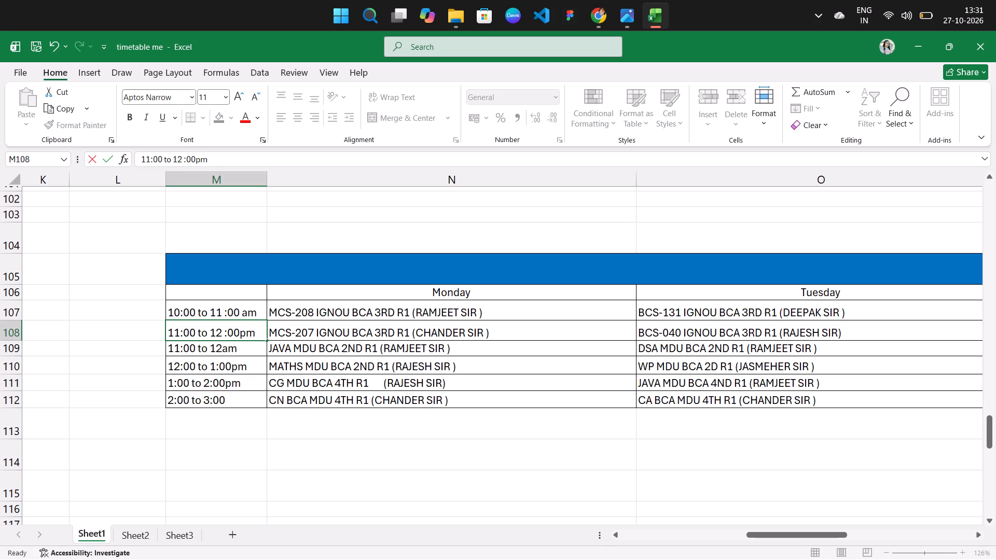
click(148, 159)
key(BackSpace)
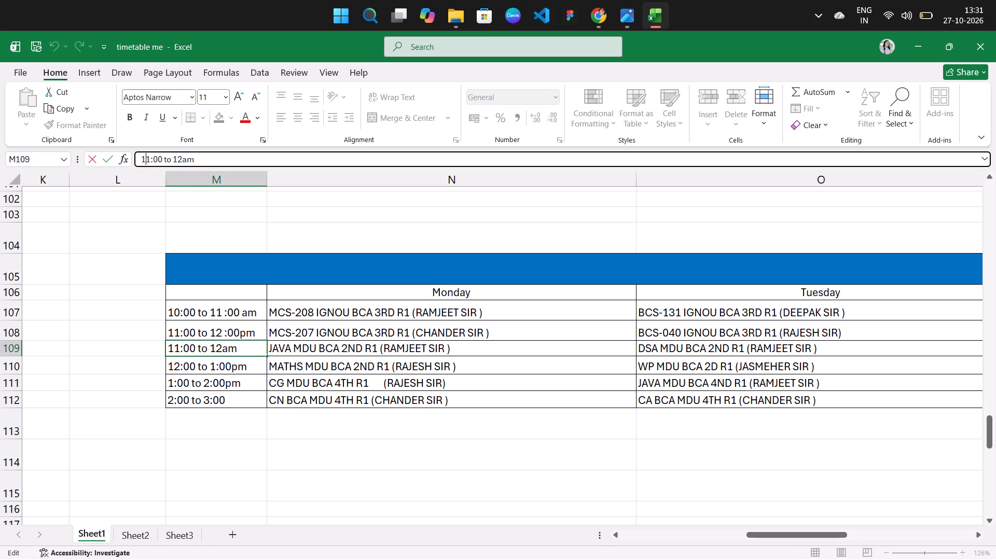
key(2)
click(185, 158)
key(BackSpace)
key(BackSpace)
key(p)
click(225, 375)
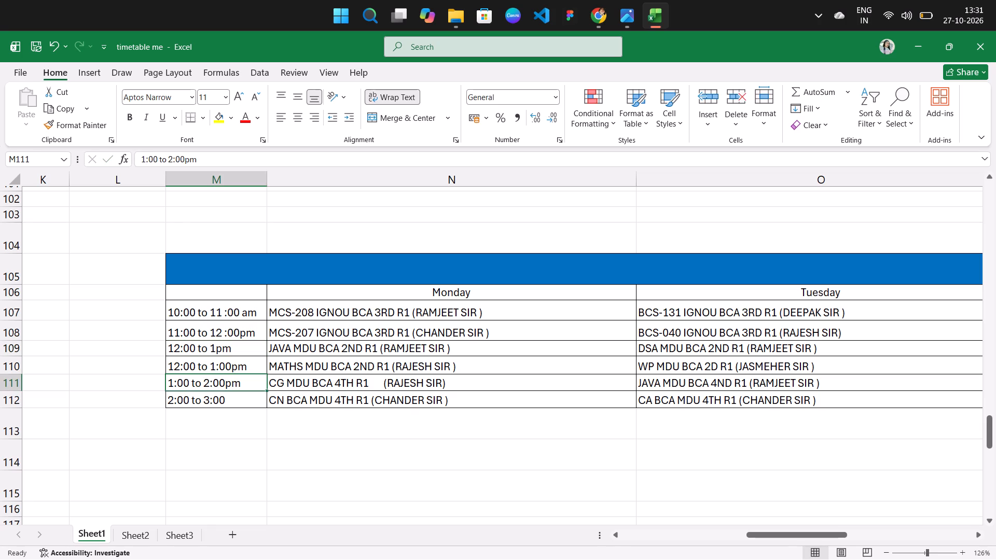
click(225, 351)
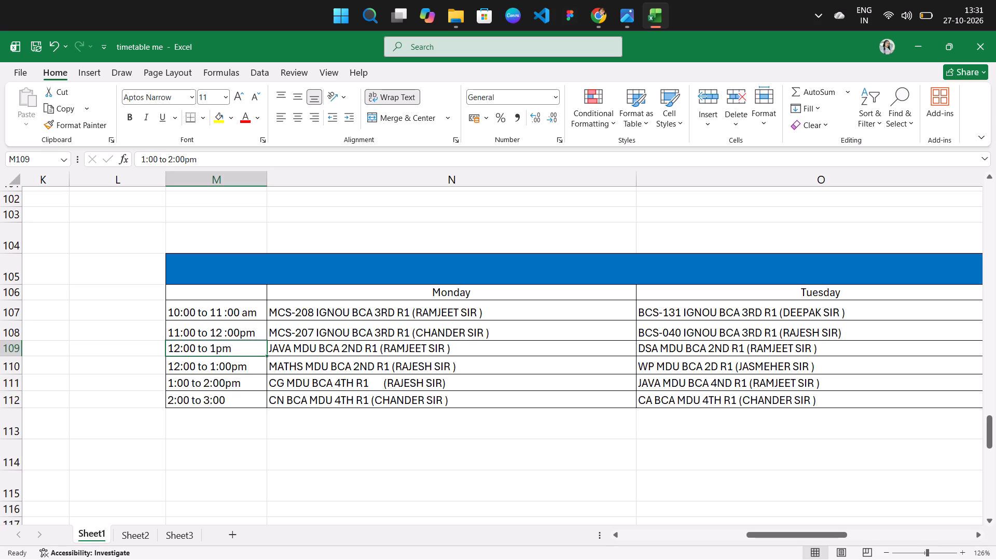
click(176, 157)
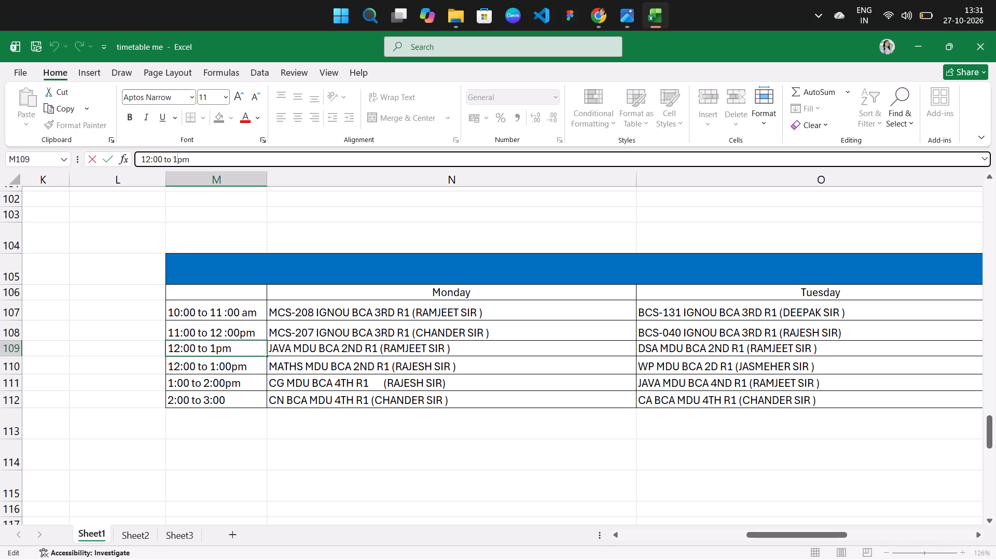
key(shift+colon)
text(00)
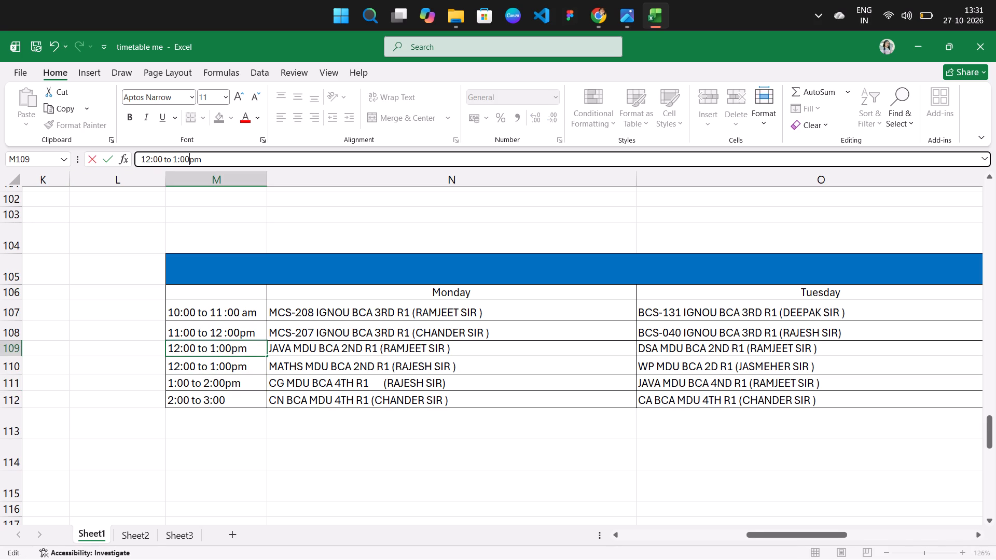
Change the fourth time slot in M110 to "1:00 to 2:00pm".
click(214, 364)
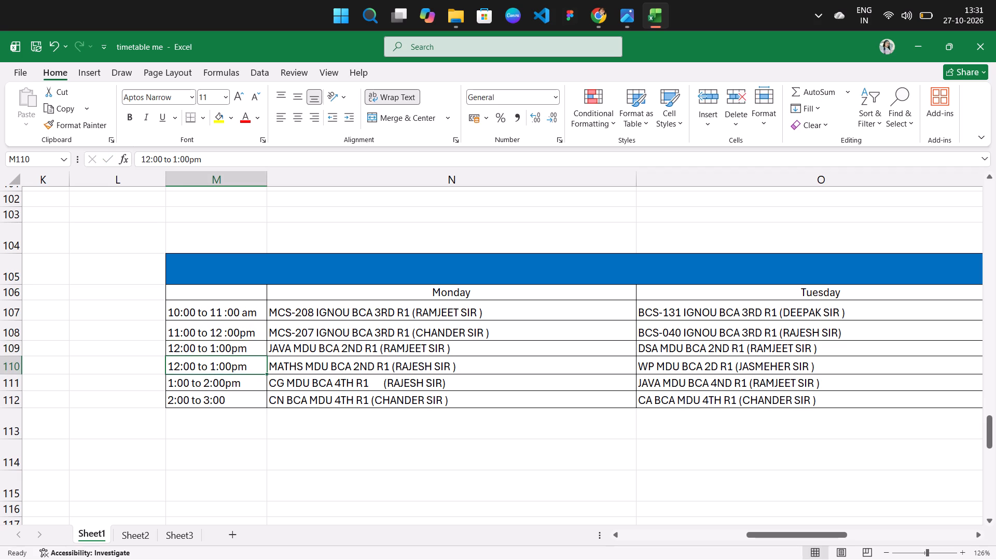
click(149, 159)
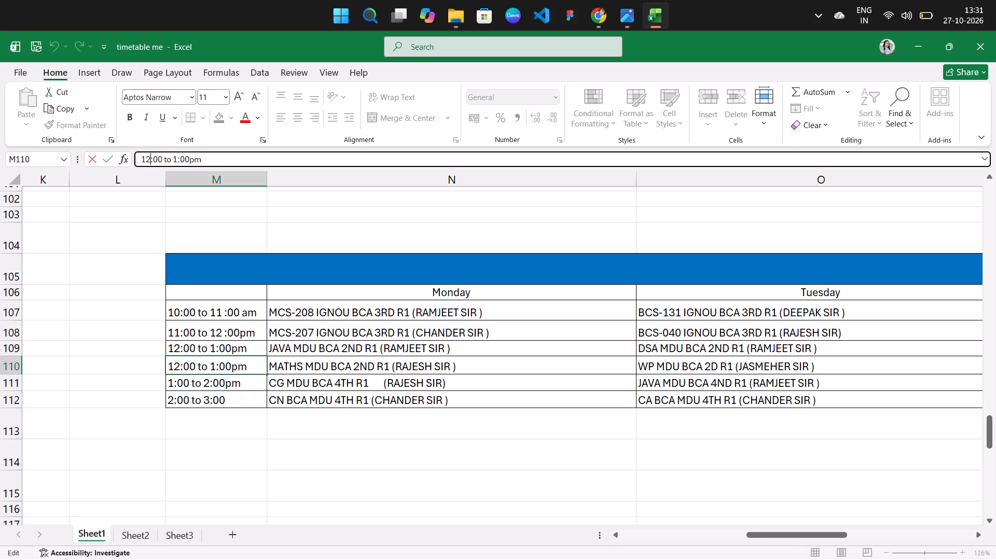
key(BackSpace)
key(1)
key(BackSpace)
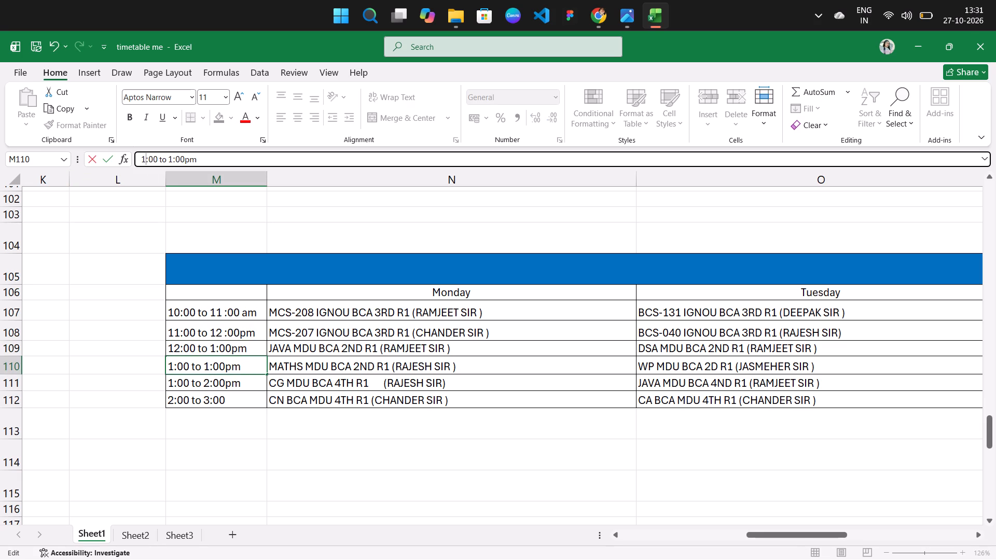
click(172, 159)
key(BackSpace)
key(2)
Change the fifth time slot in M111 to "2:00 to 3:00pm".
click(198, 381)
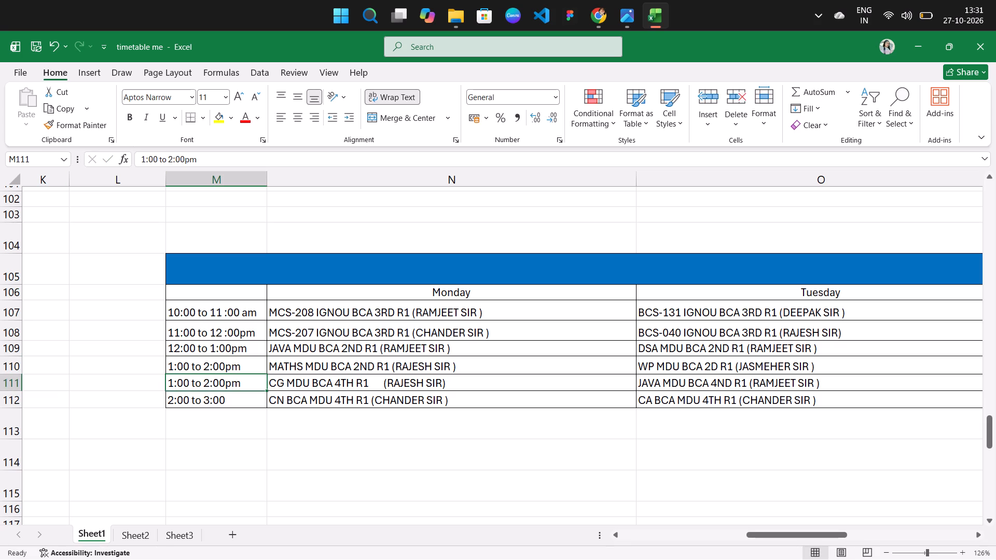
click(145, 159)
key(BackSpace)
key(2)
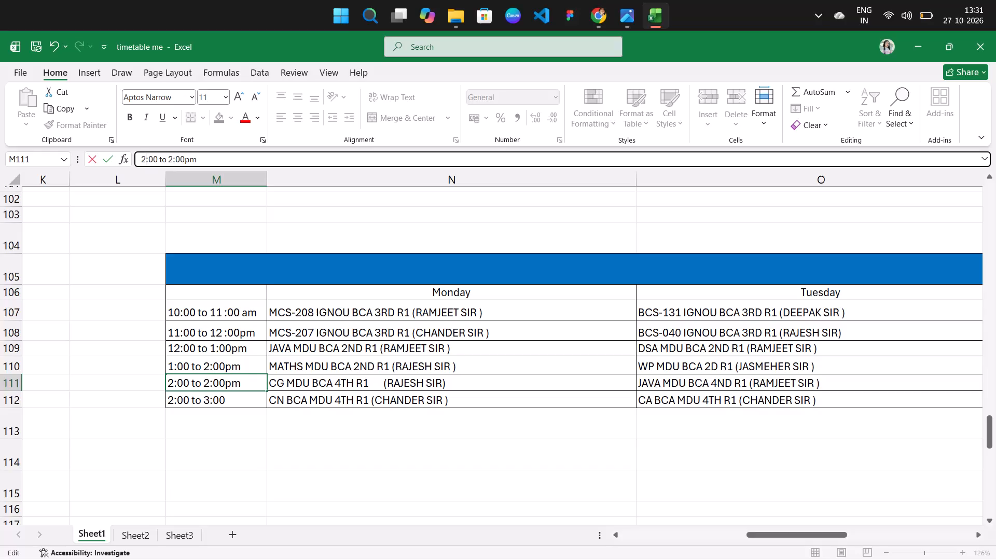
click(173, 158)
key(BackSpace)
key(3)
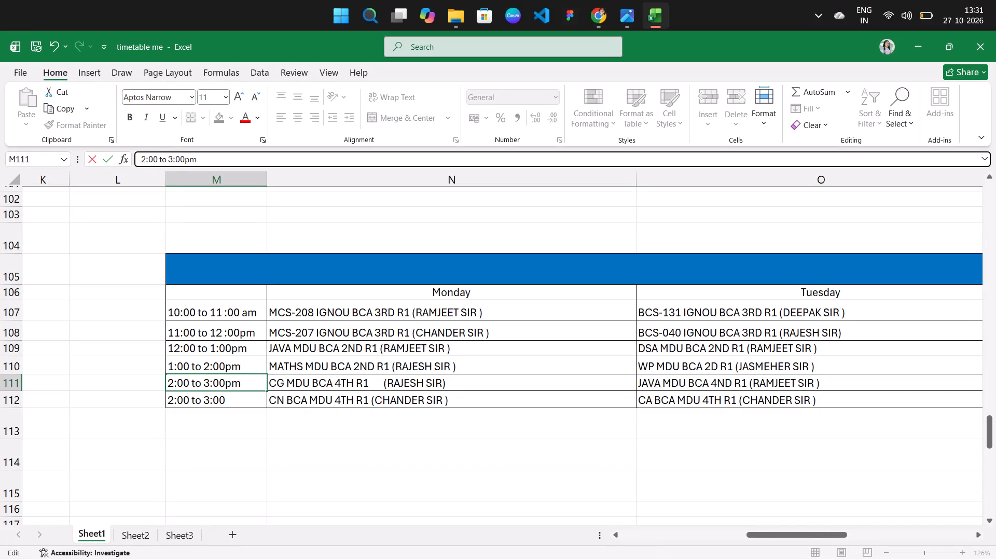
Change the last time slot in M112 to "3:00 to 4:00 pm".
click(196, 404)
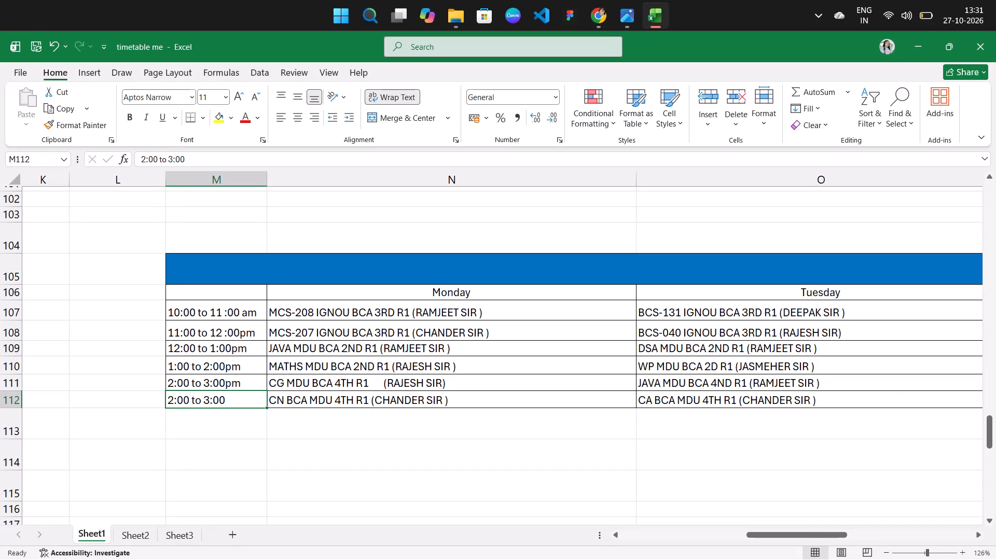
click(142, 157)
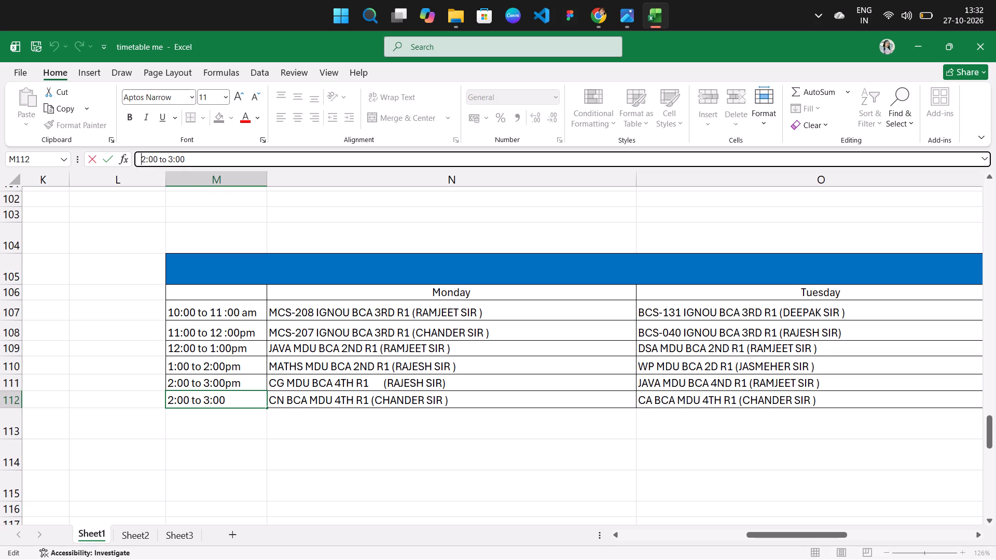
key(Right)
key(BackSpace)
key(3)
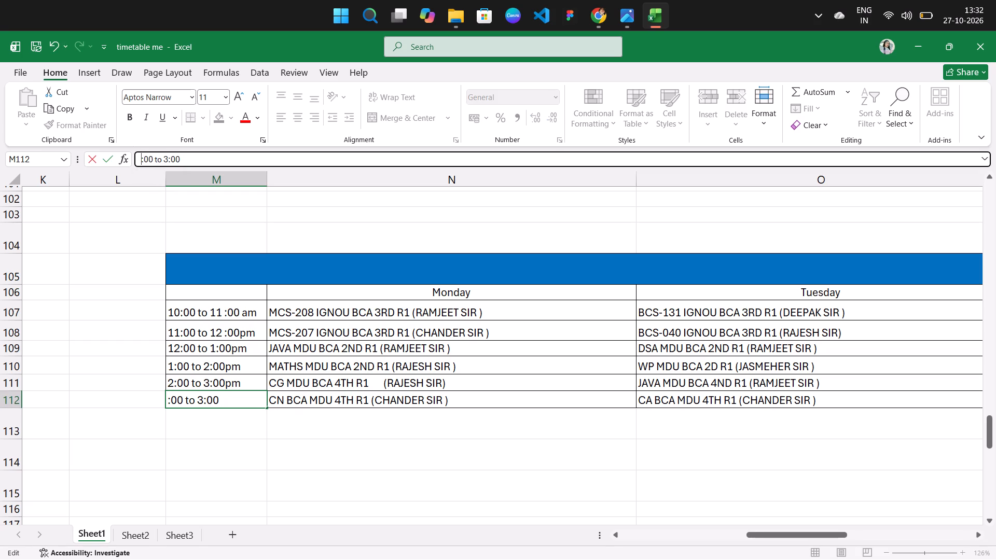
click(172, 157)
key(BackSpace)
key(4)
click(227, 434)
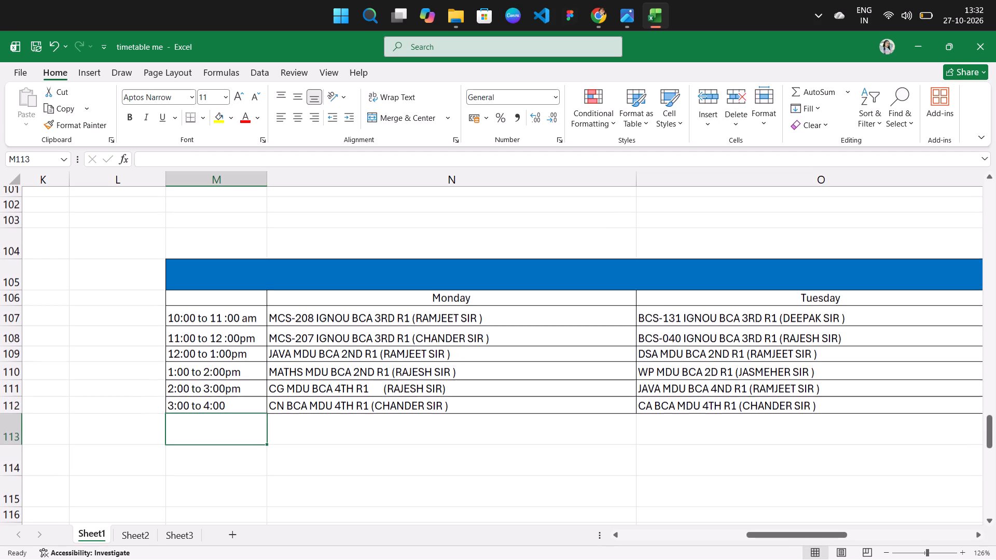
click(242, 408)
click(205, 164)
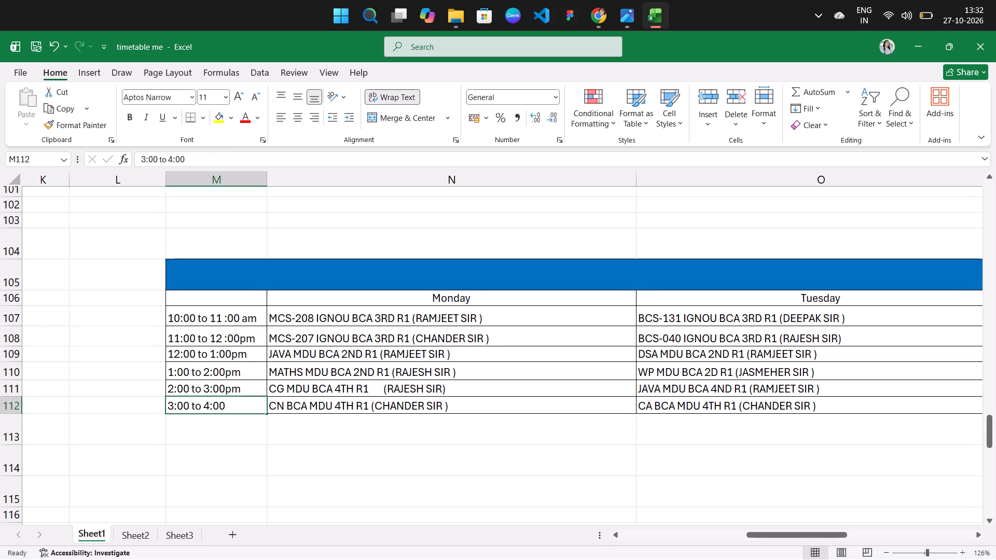
text(pm)
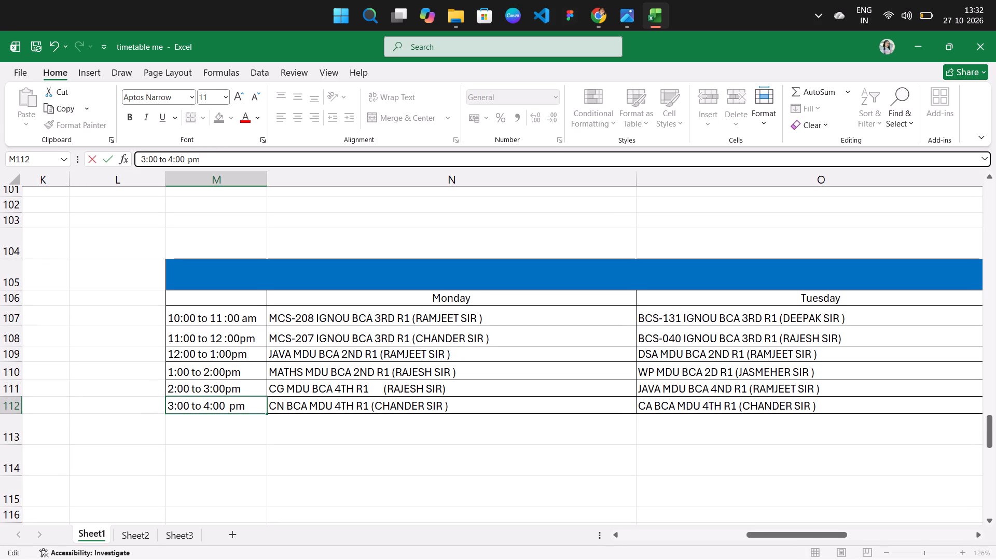
click(297, 431)
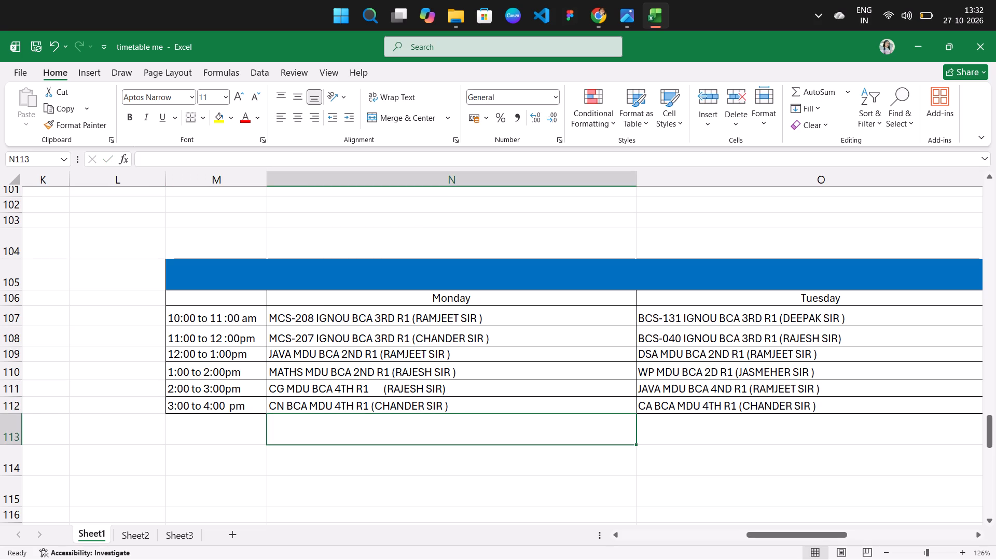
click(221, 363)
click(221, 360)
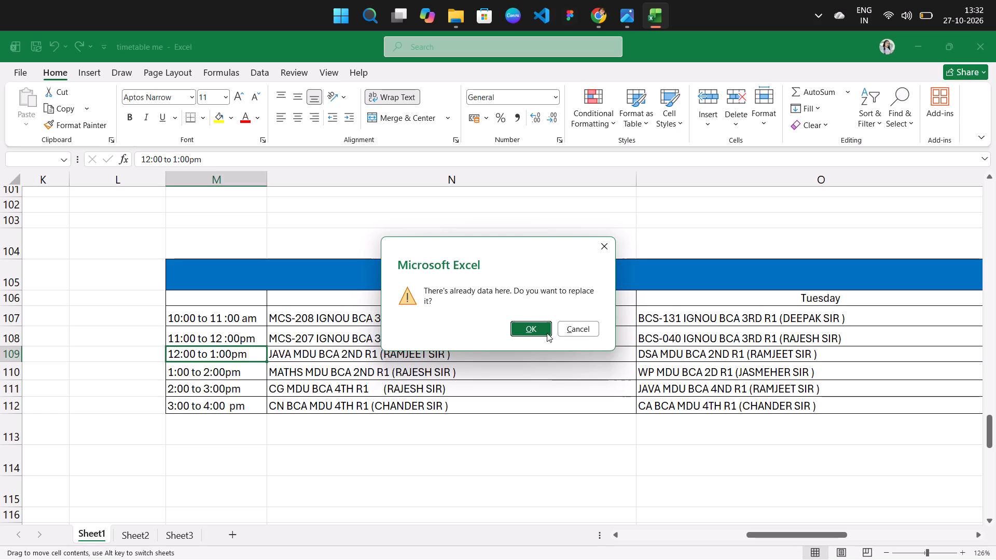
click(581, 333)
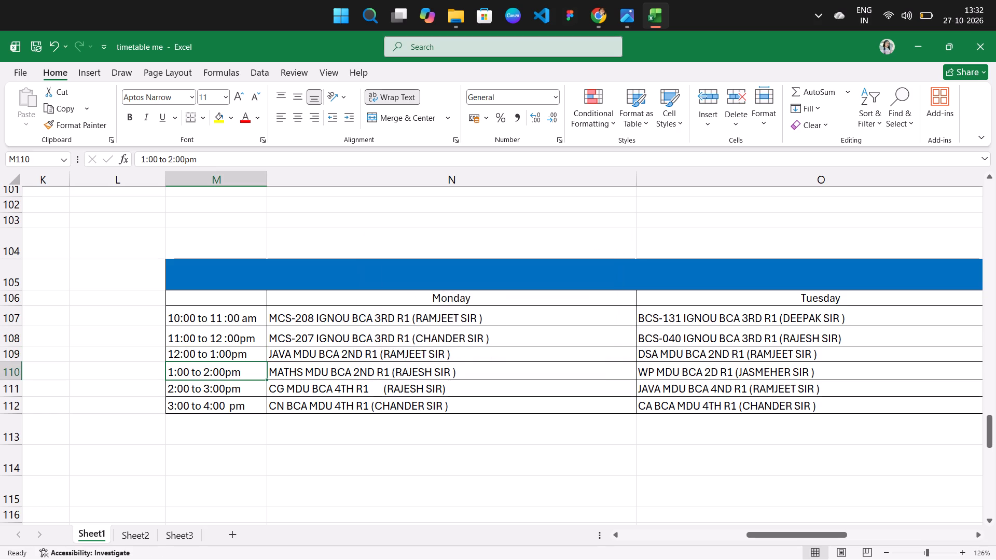
Insert a space before "pm" in the third time slot, M109, so it reads "12:00 to 1:00 pm".
click(244, 349)
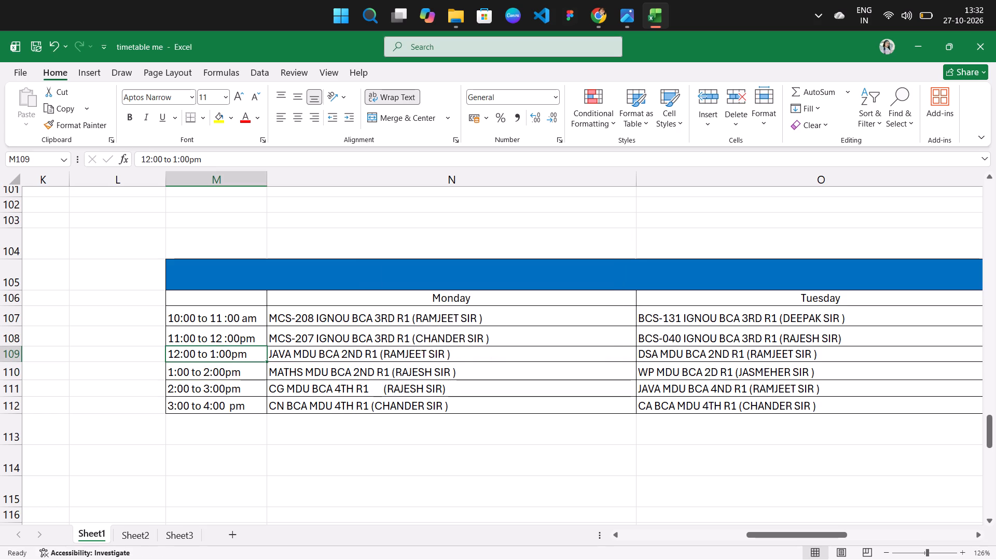
click(188, 157)
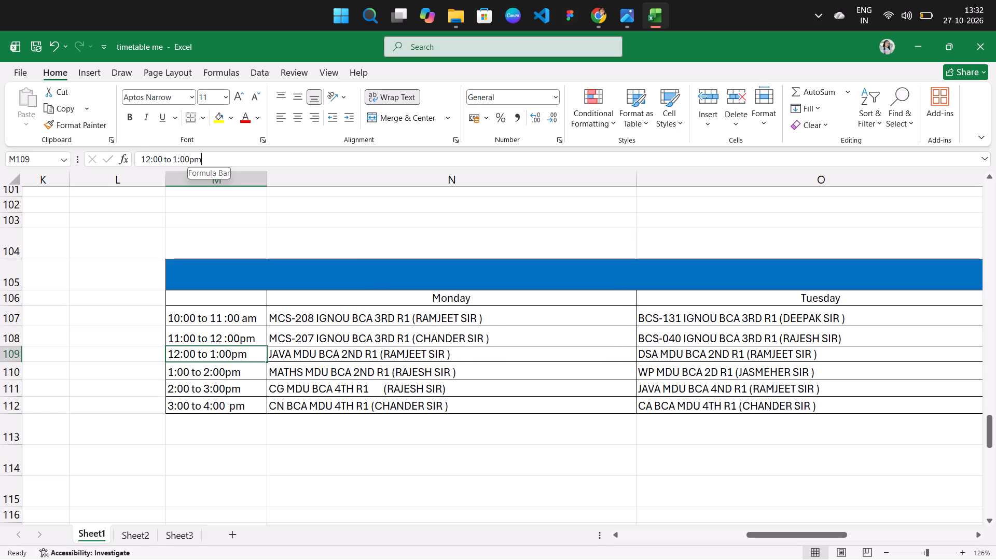
key(space)
click(305, 452)
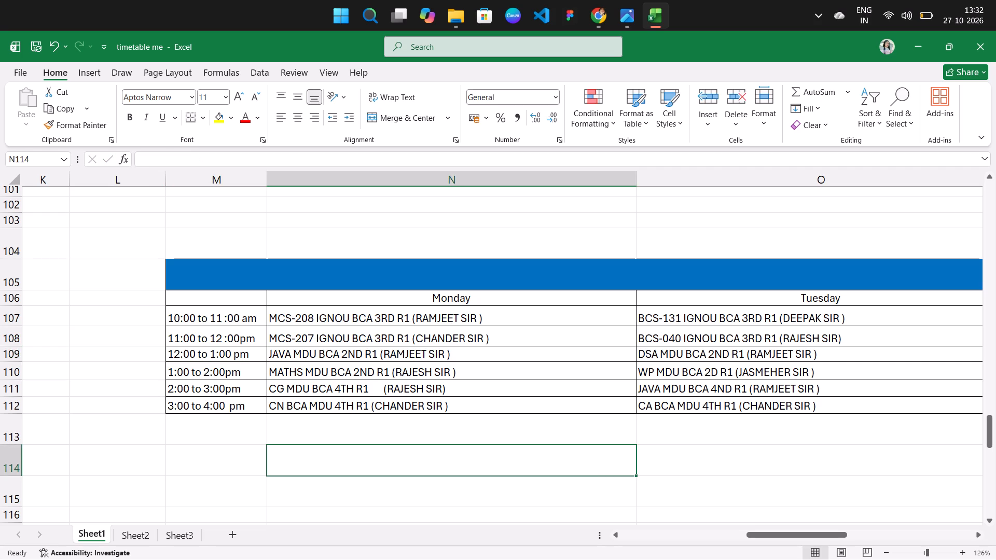
Replace Monday's 10:00 to 11:00 class in N107 with "ACCOUNTS (NEERAJ SIR )".
click(232, 371)
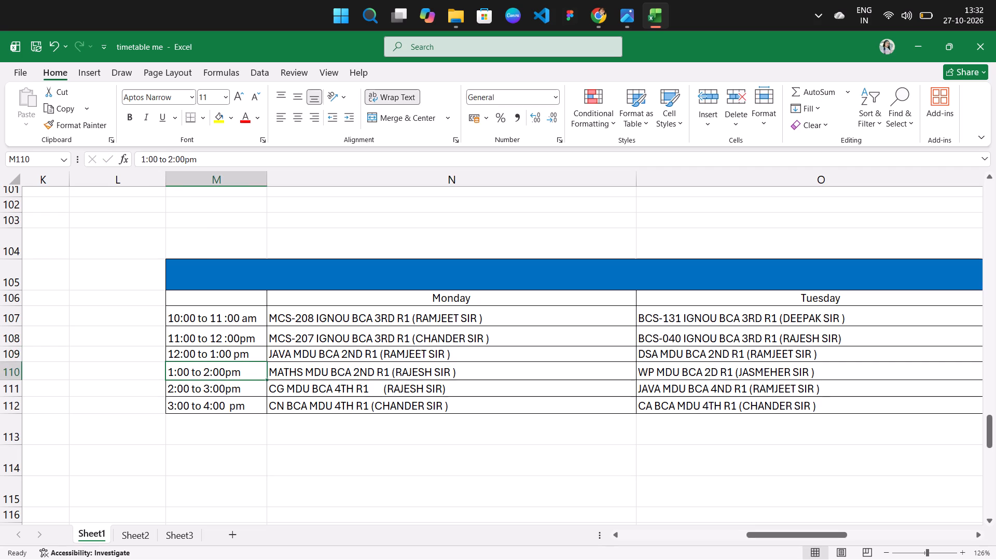
scroll(402, 323, left, 1)
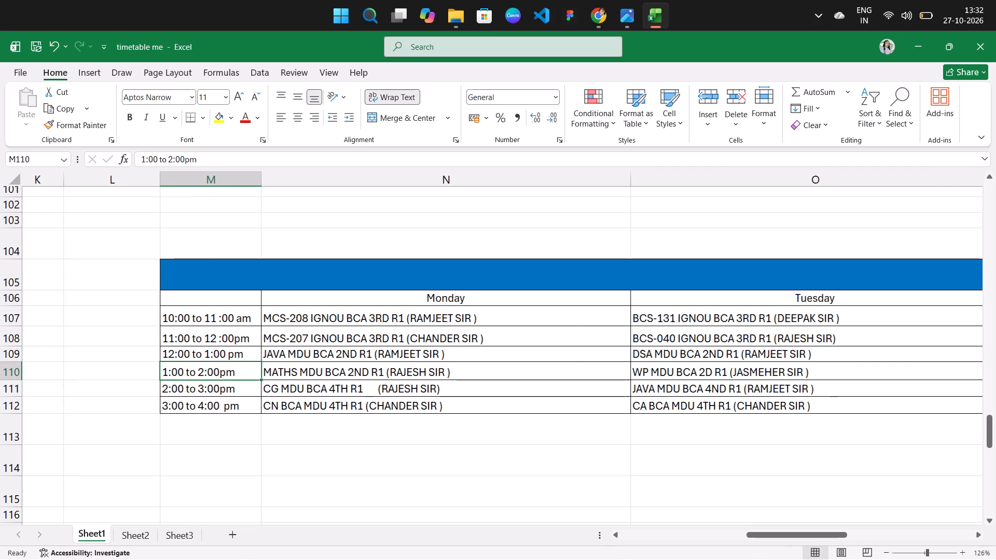
scroll(402, 323, left, 1)
double_click(402, 323)
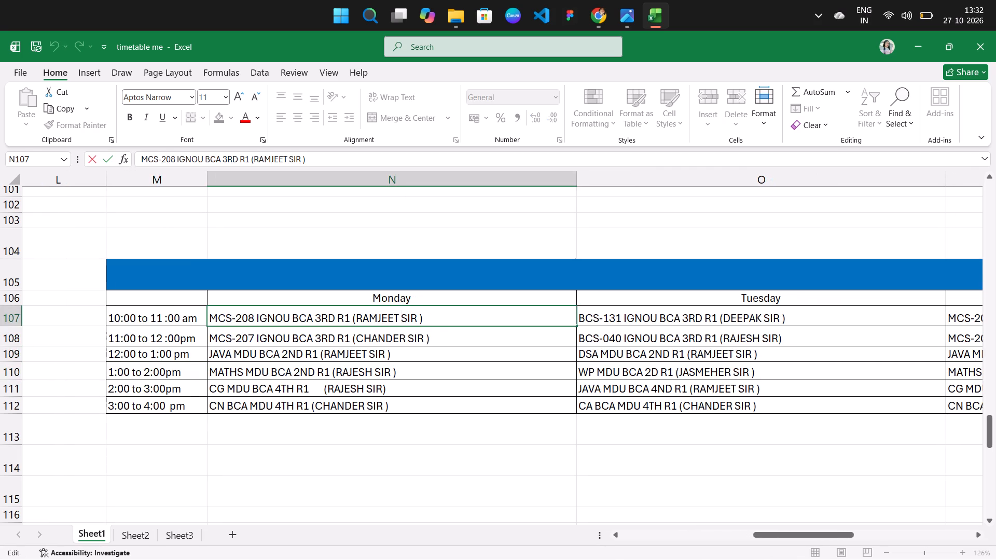
key(ctrl+a)
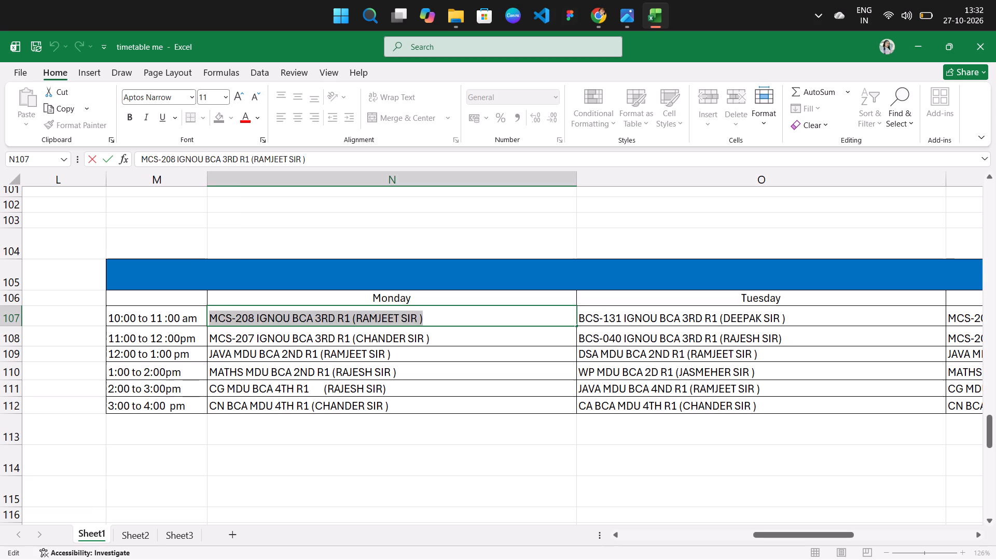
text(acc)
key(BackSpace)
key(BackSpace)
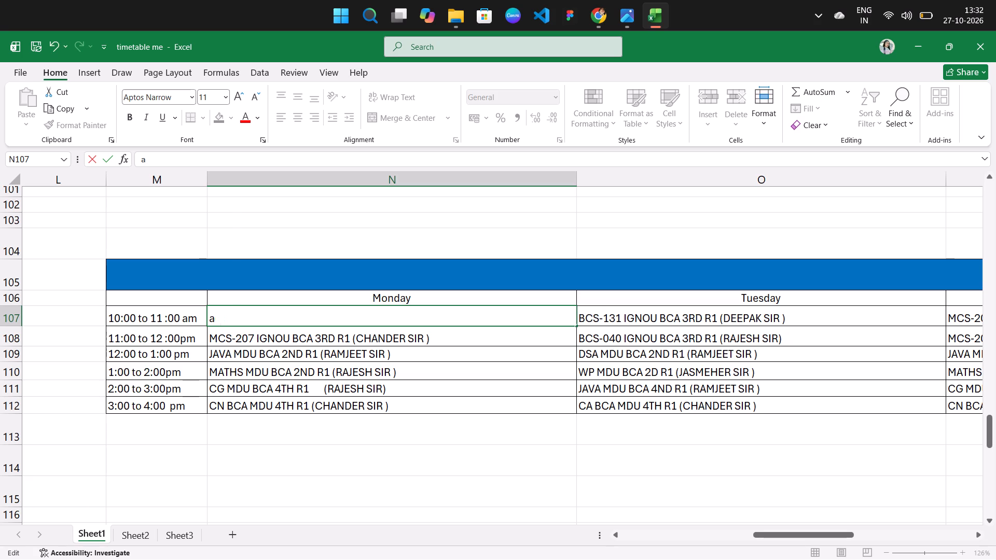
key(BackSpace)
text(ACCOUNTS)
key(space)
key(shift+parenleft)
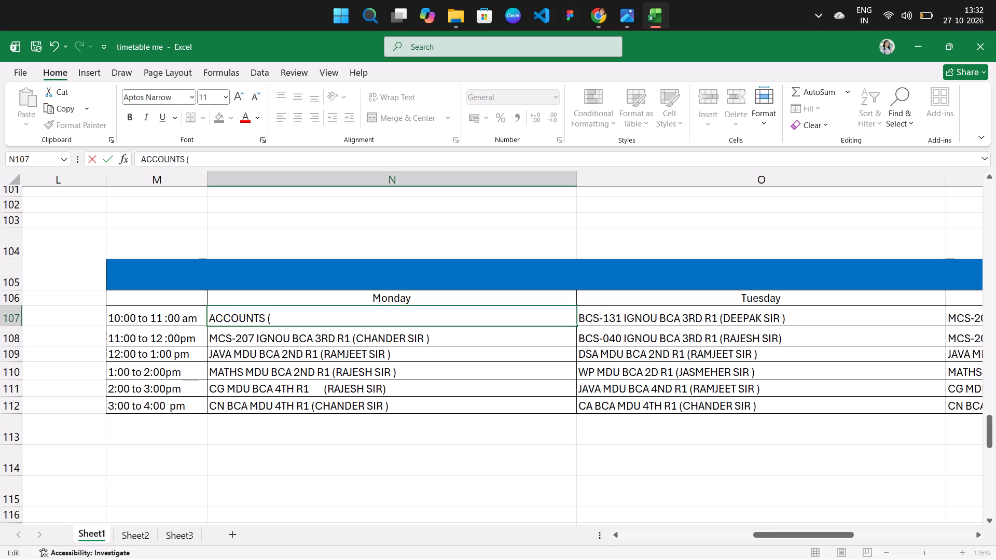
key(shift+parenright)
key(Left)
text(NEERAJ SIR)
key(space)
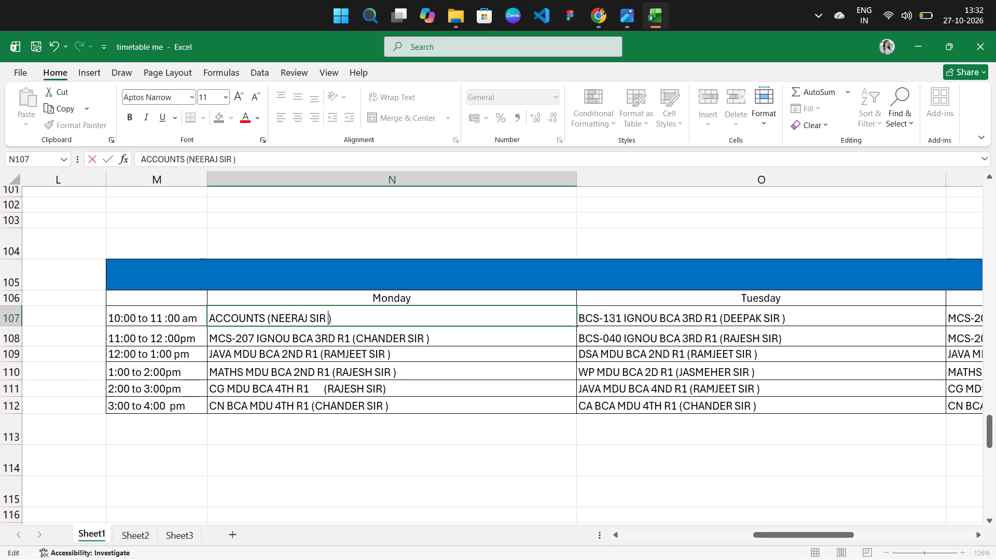
click(438, 489)
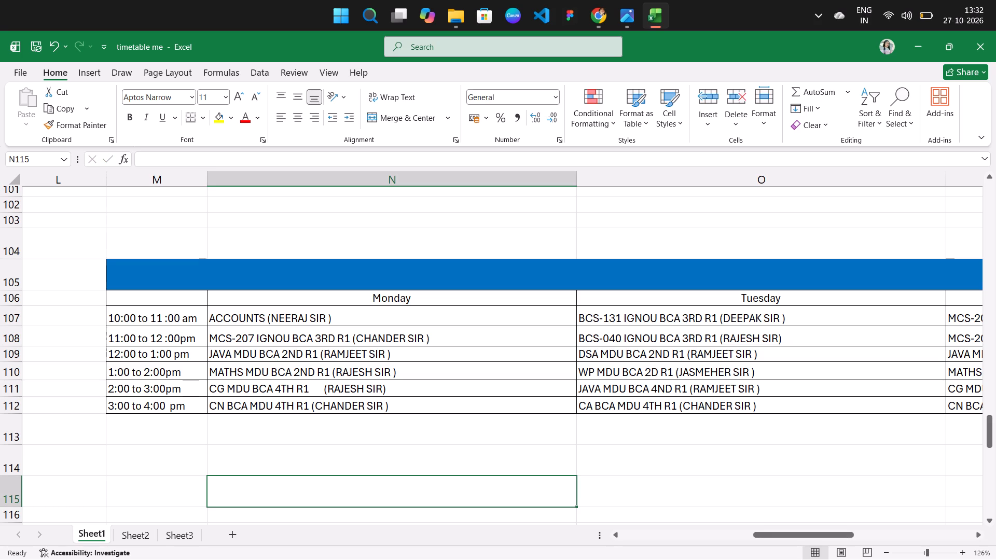
Copy Monday's "ACCOUNTS (NEERAJ SIR )" class from N107 into the Tuesday to Friday 10:00 to 11:00 slots, O107 to R107.
click(435, 317)
key(ctrl+v)
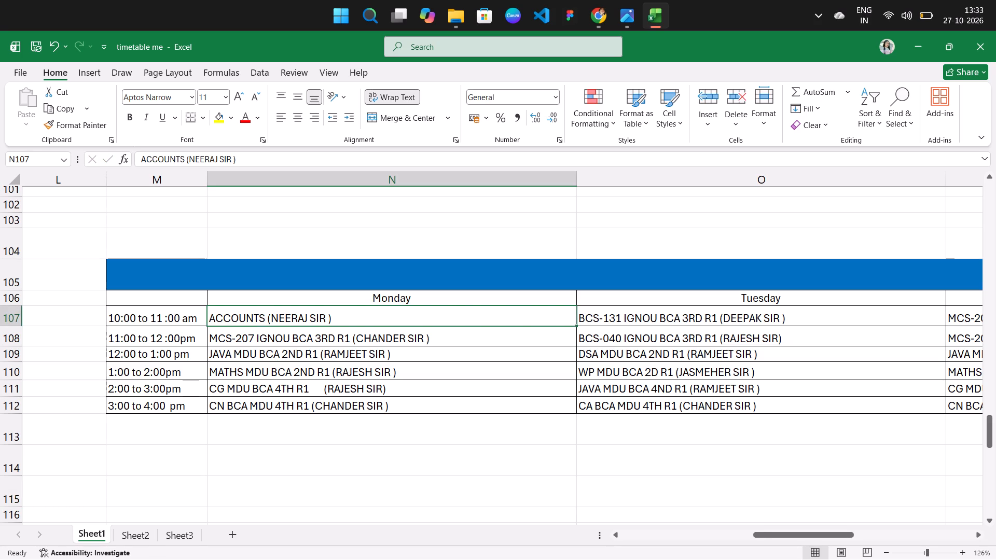
key(ctrl+c)
key(Right)
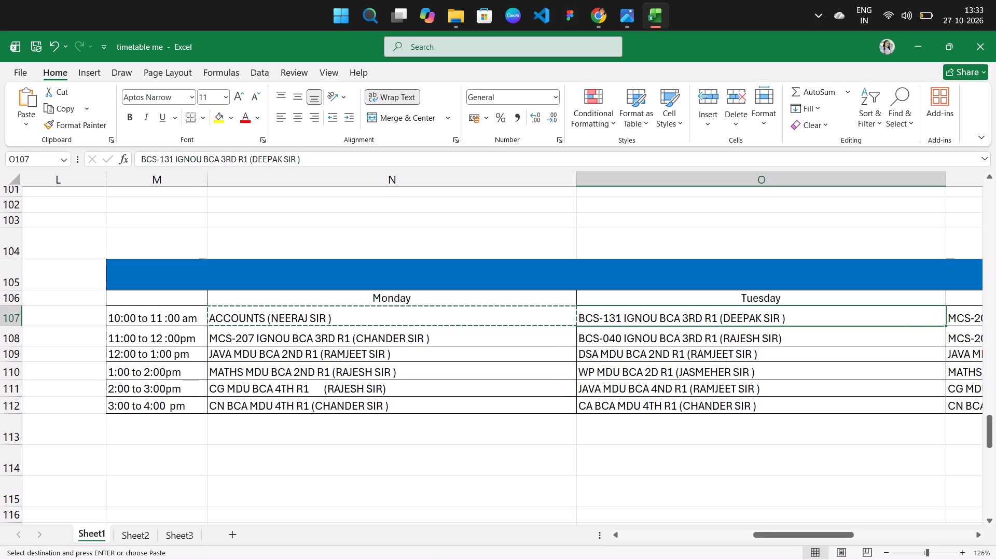
key(ctrl+v)
key(Right)
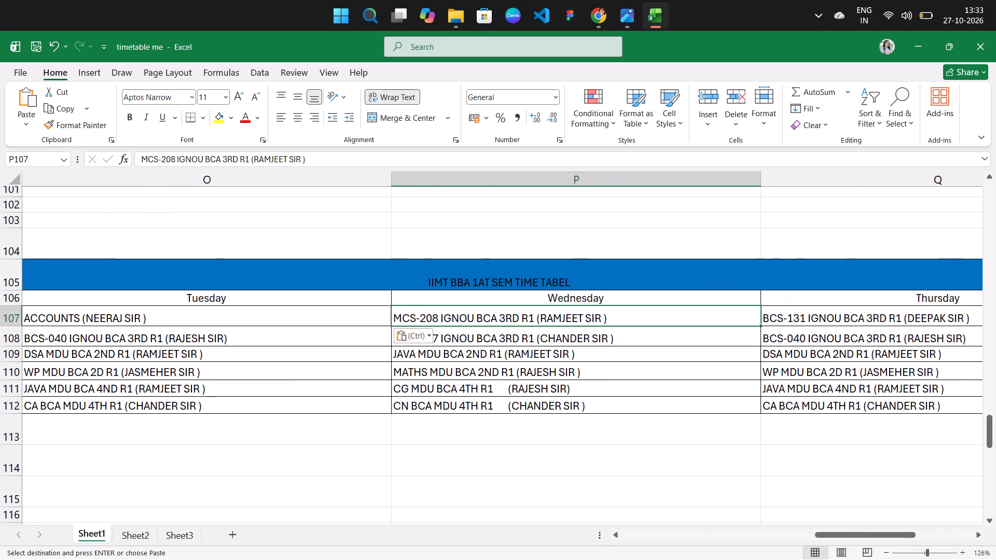
key(ctrl+v)
key(Right)
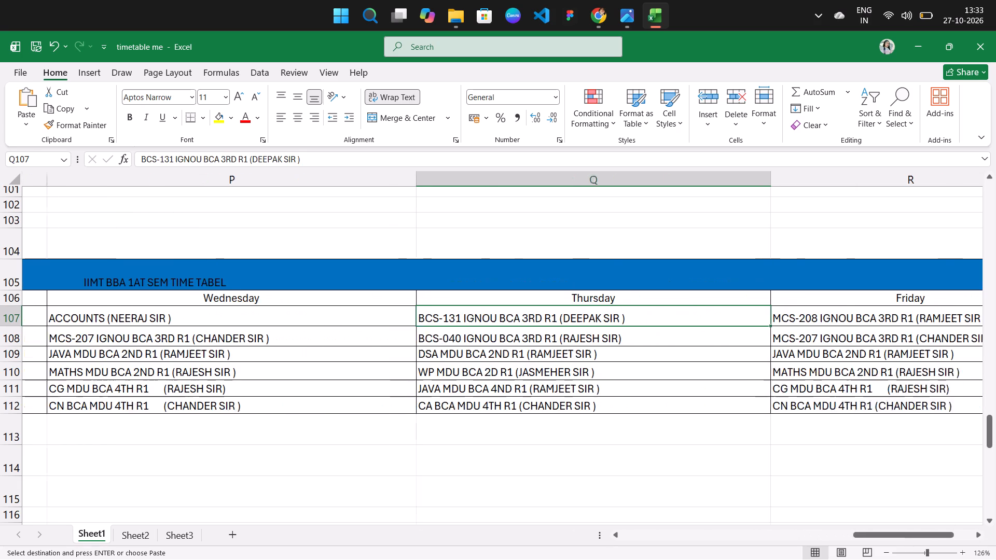
key(ctrl+v)
key(Right)
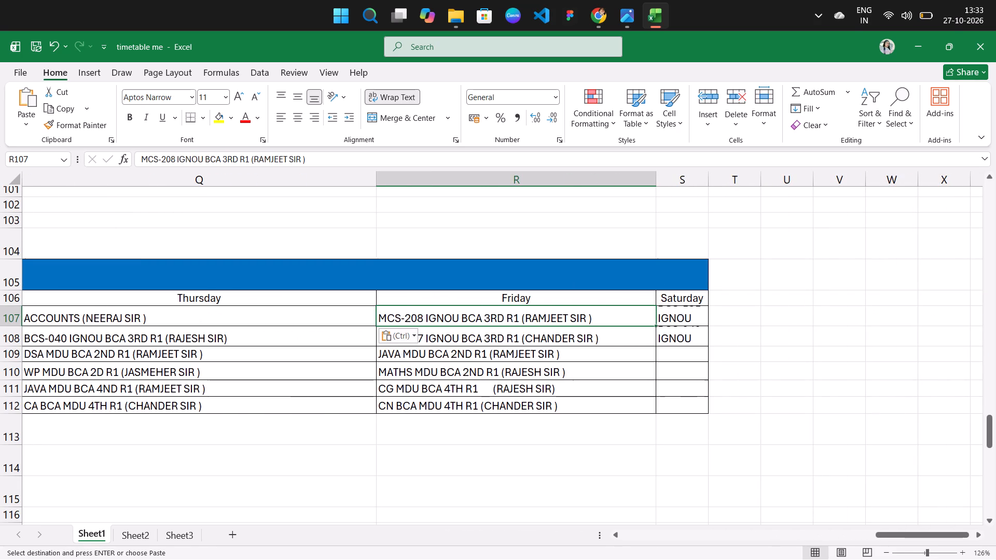
key(ctrl+v)
click(800, 414)
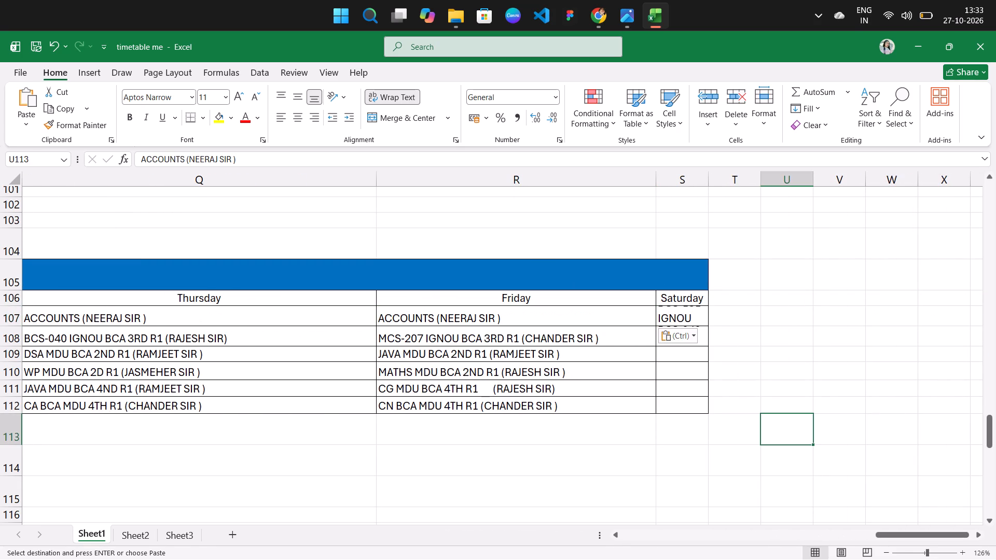
Clear Monday's 11:00 to 12:00 class in N108.
scroll(649, 475, down, 1)
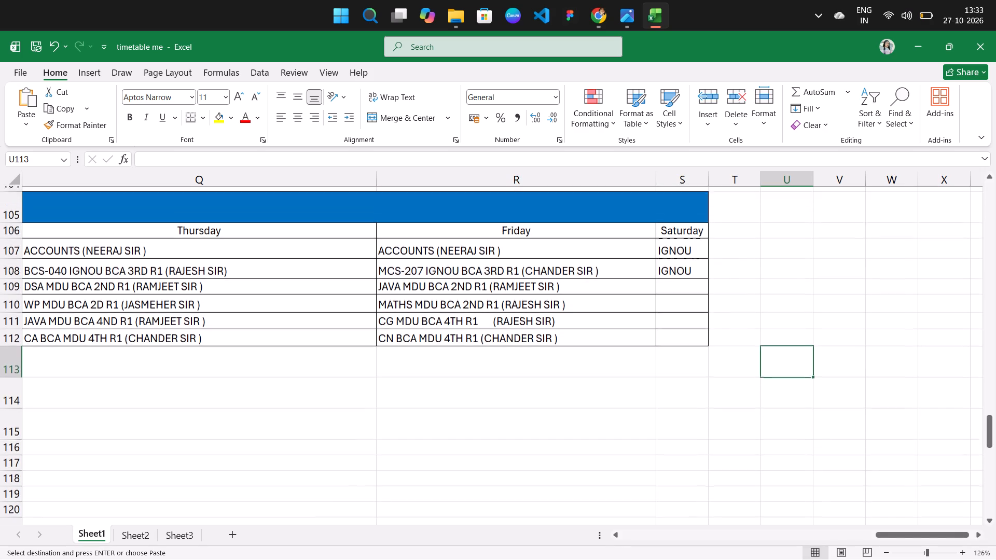
scroll(649, 475, right, 4)
click(649, 475)
scroll(649, 475, right, 3)
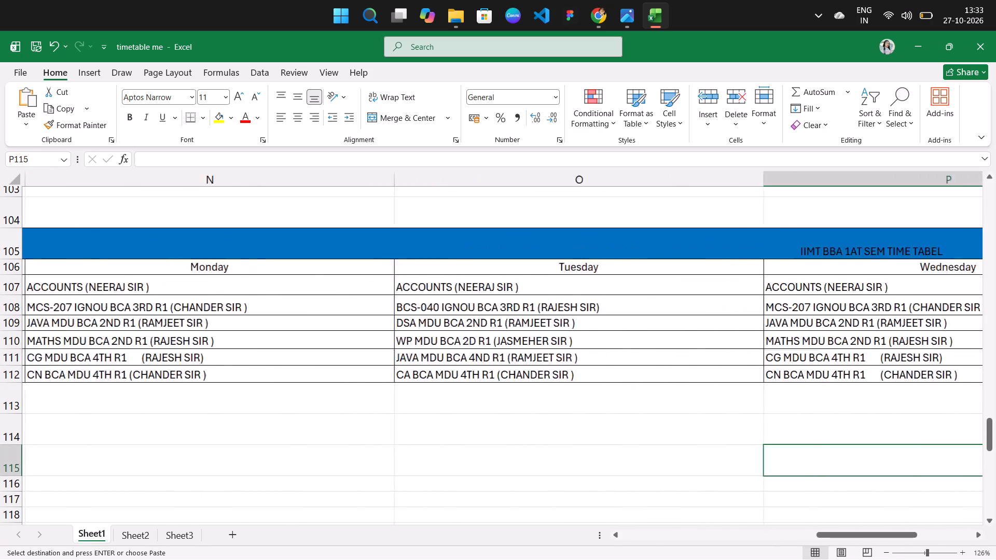
click(560, 306)
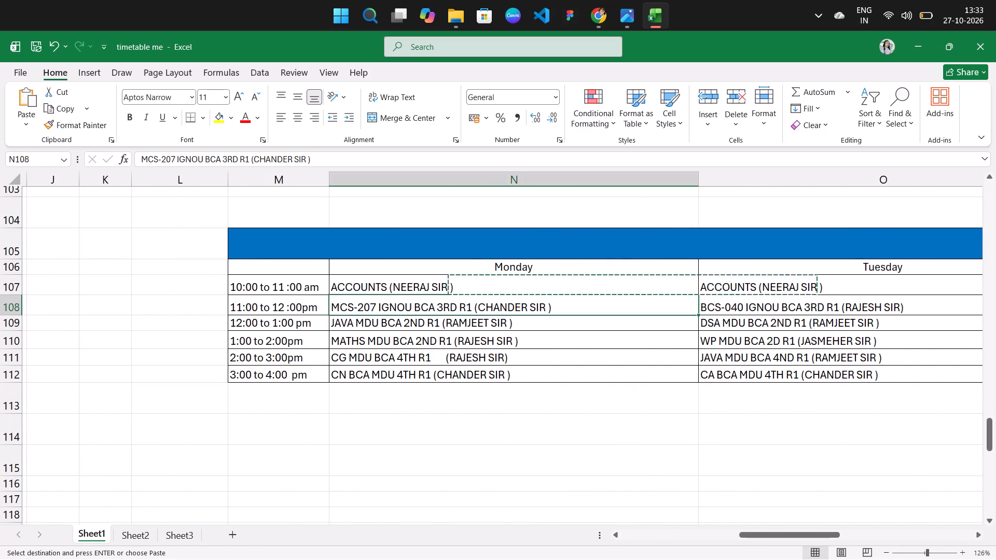
key(BackSpace)
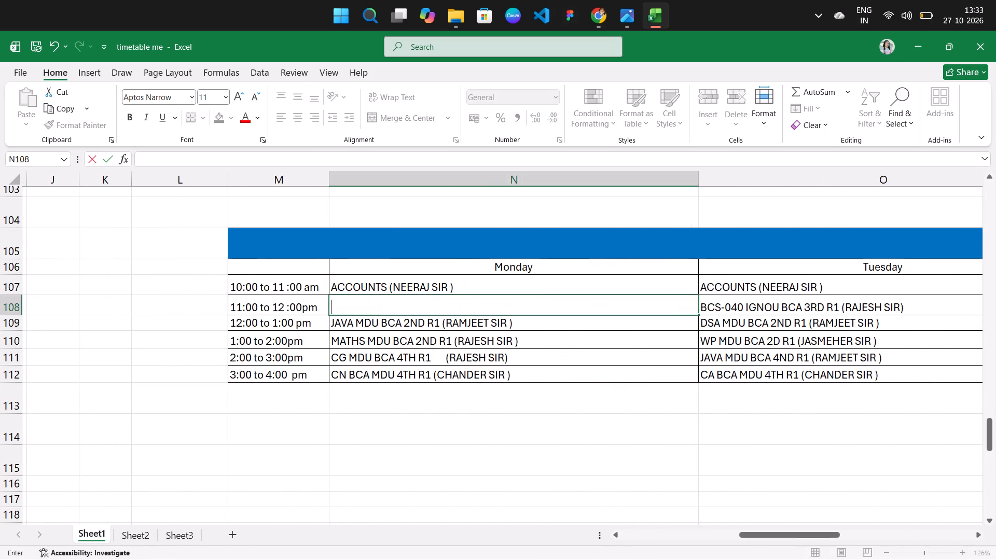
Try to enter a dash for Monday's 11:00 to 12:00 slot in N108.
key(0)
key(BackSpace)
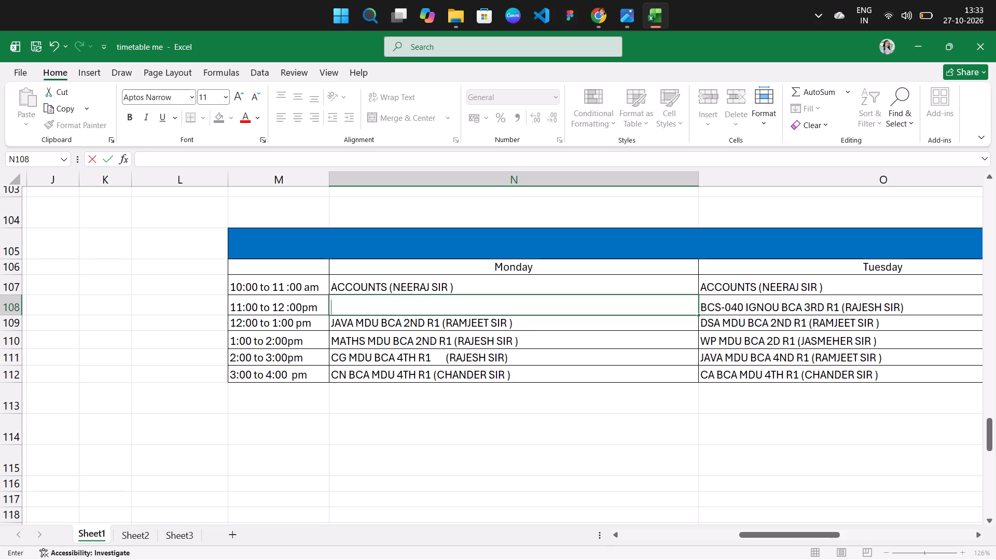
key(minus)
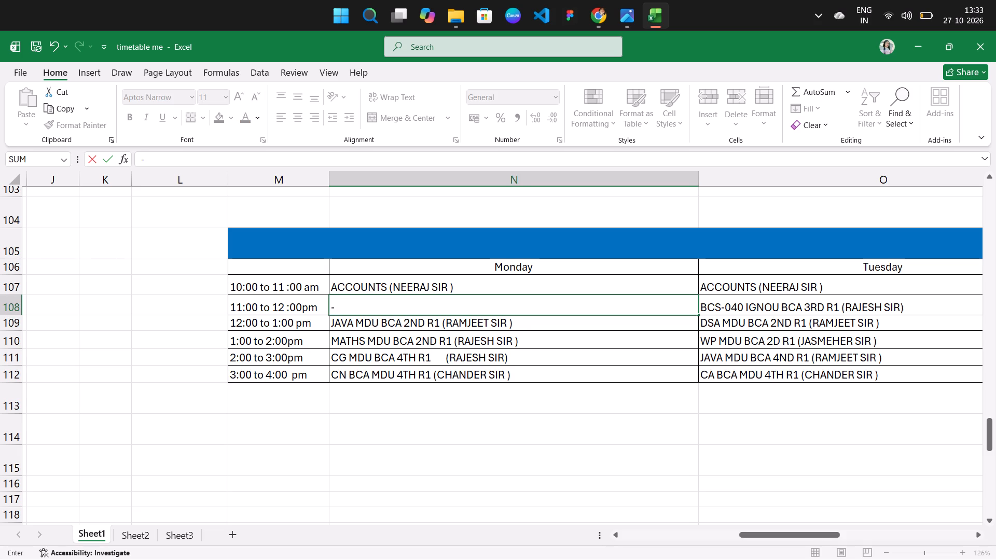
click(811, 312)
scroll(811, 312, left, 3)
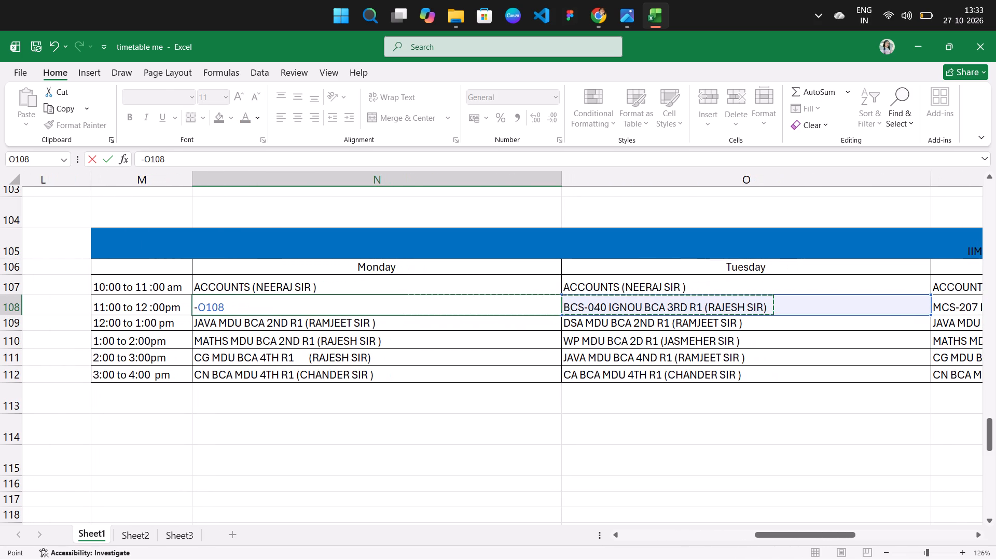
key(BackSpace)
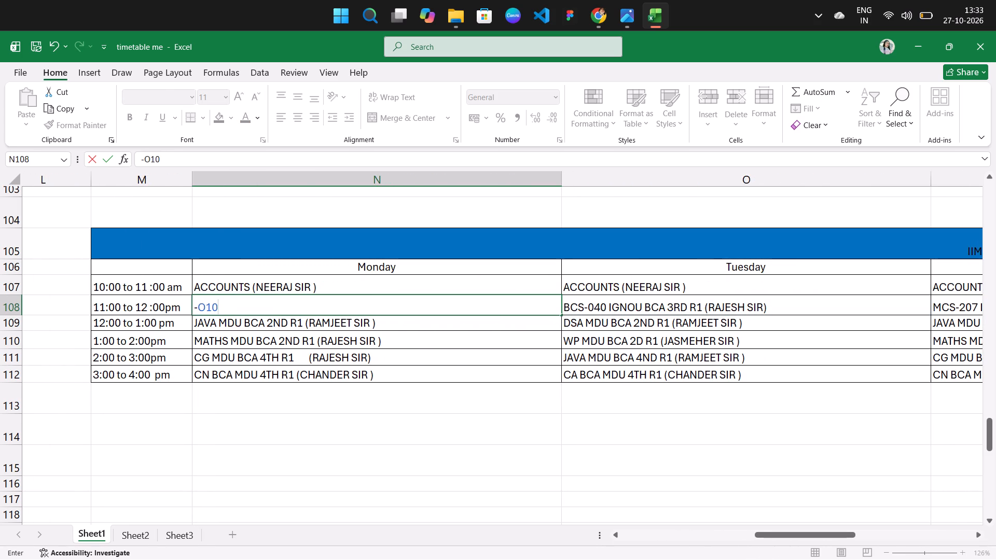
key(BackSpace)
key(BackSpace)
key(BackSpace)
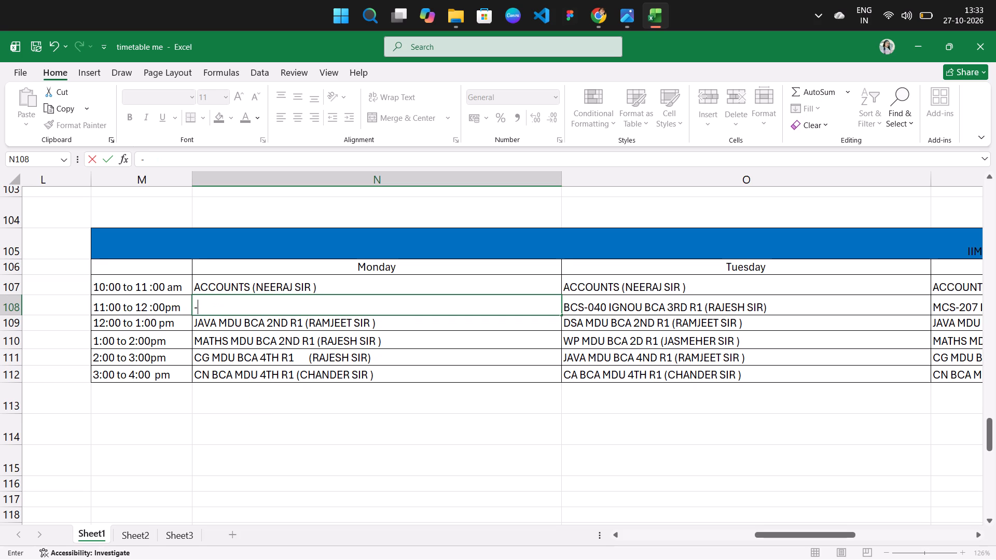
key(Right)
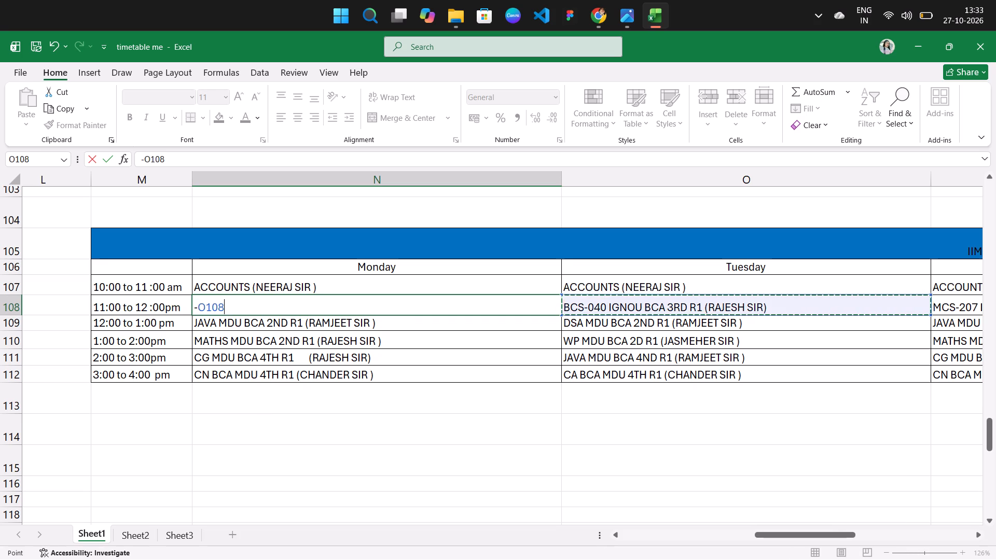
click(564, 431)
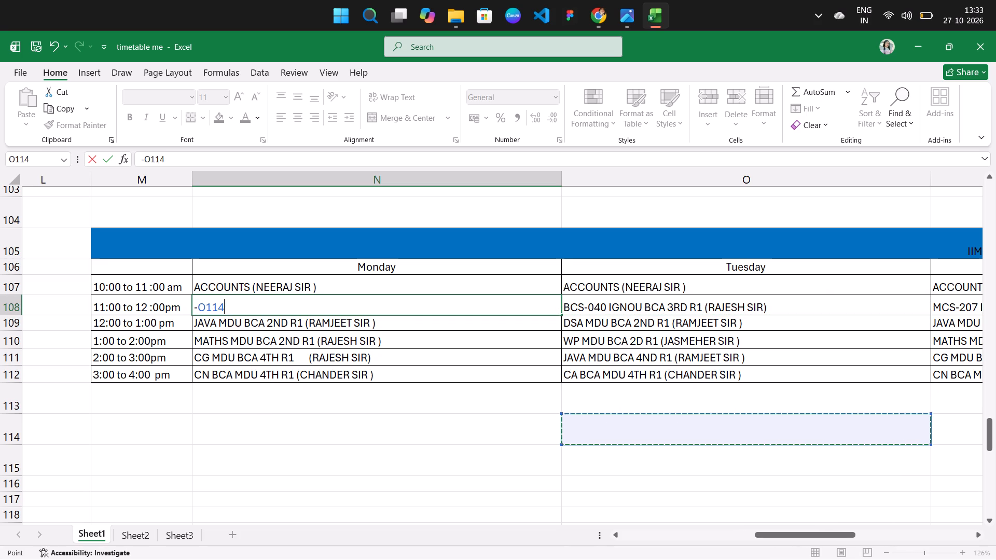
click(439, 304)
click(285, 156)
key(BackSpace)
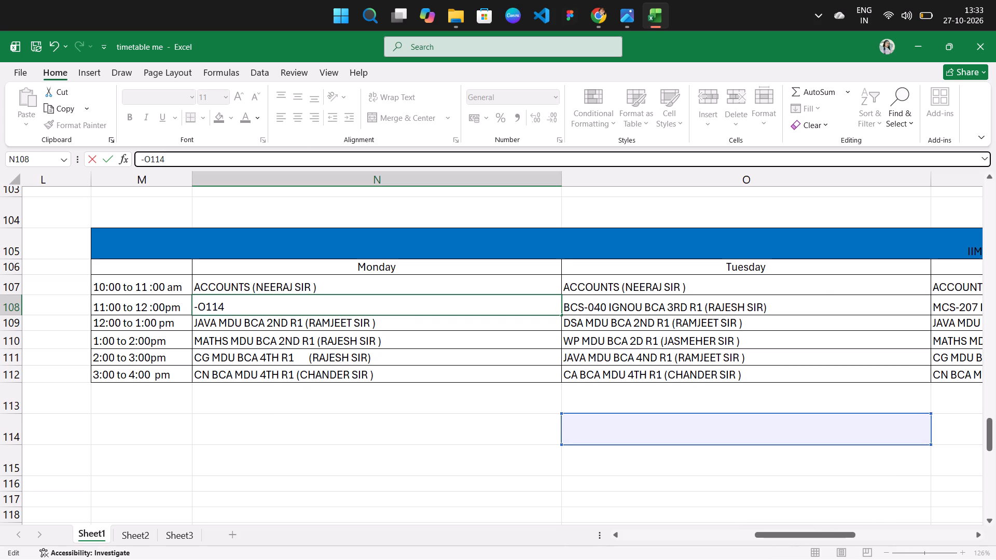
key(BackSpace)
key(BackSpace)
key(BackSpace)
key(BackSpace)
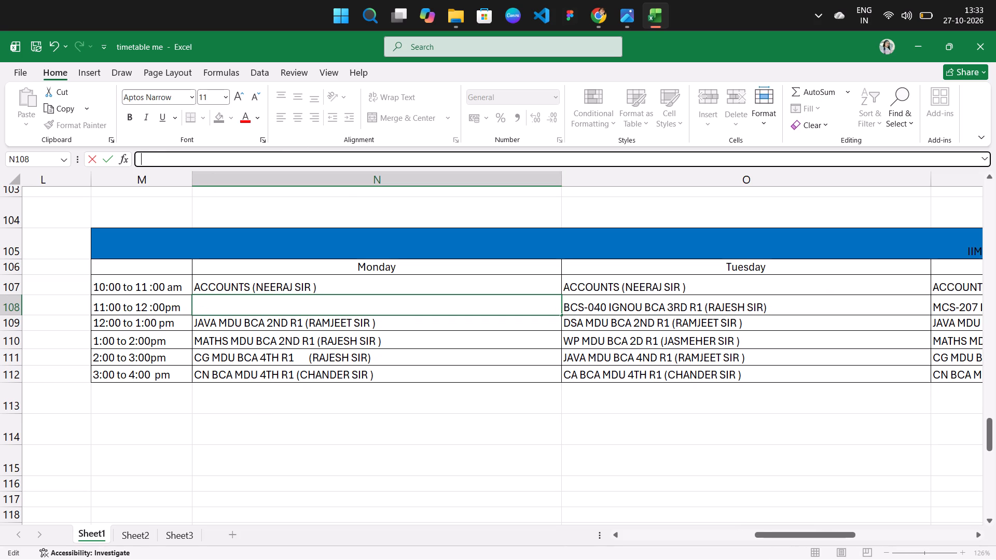
Replace Tuesday's 11:00 to 12:00 class in O108 with "PRINCIPAL AND PRACTICE OF MANAGEMENT (ANUSHKA MA'AM )".
click(591, 306)
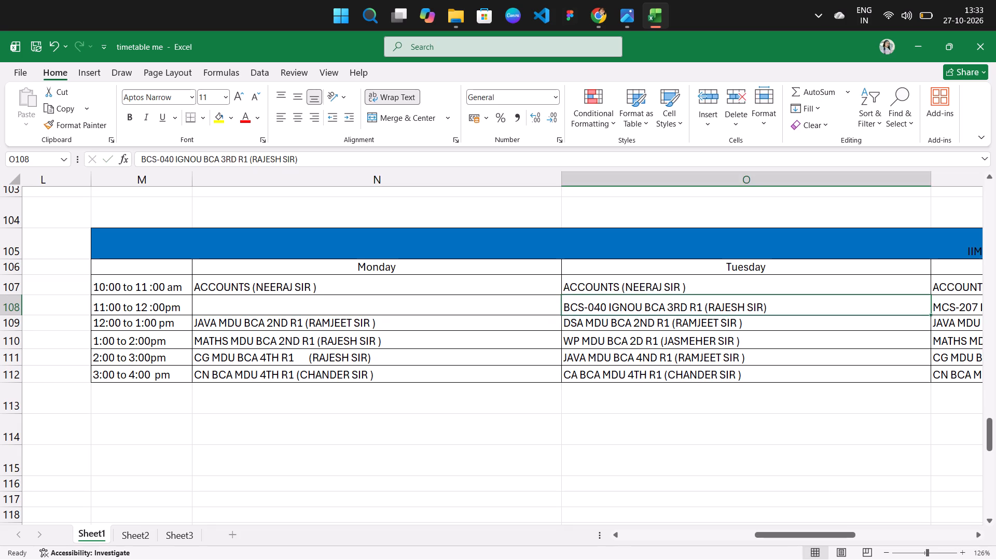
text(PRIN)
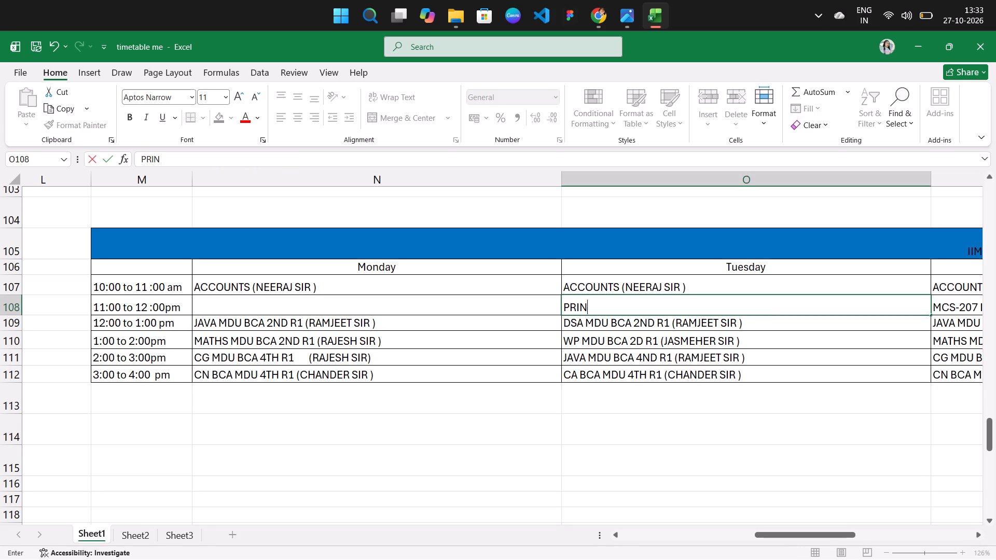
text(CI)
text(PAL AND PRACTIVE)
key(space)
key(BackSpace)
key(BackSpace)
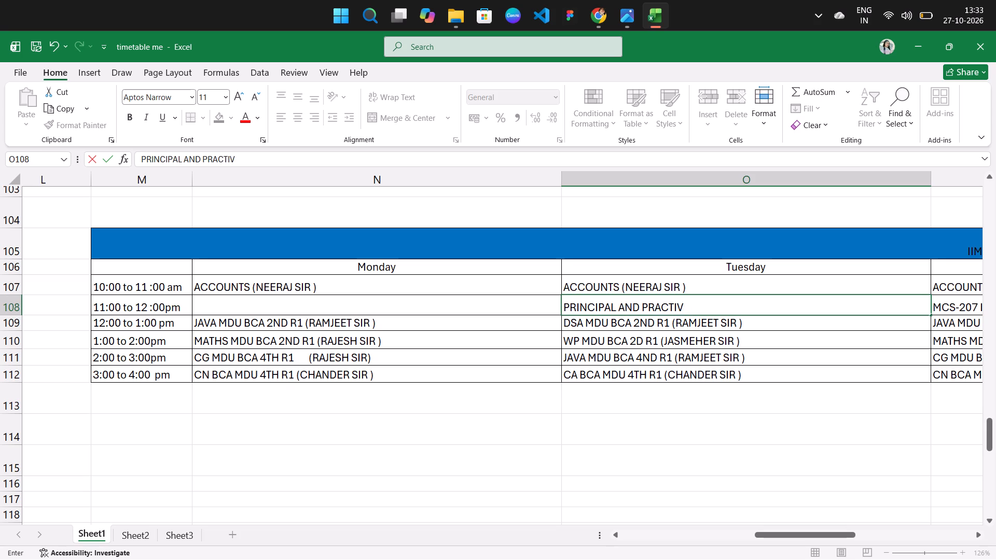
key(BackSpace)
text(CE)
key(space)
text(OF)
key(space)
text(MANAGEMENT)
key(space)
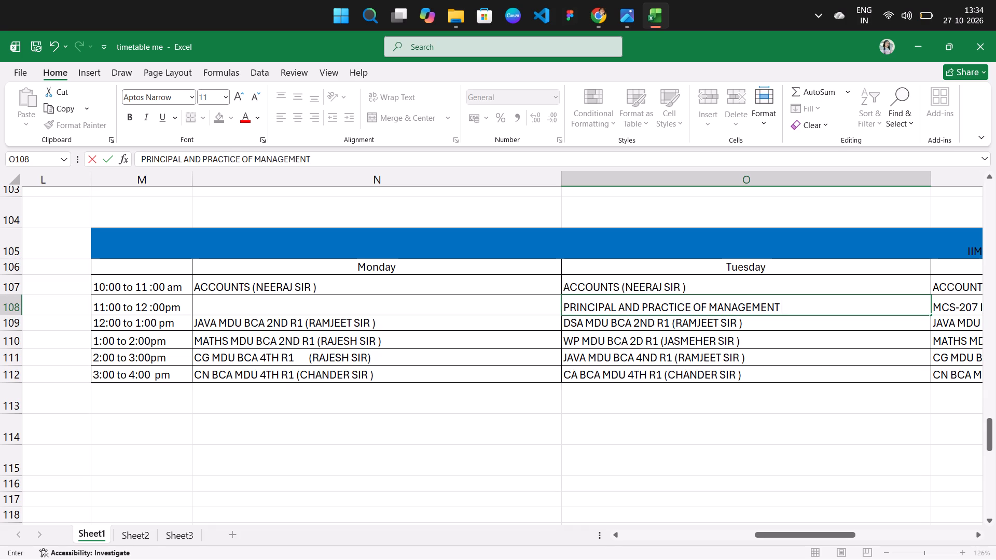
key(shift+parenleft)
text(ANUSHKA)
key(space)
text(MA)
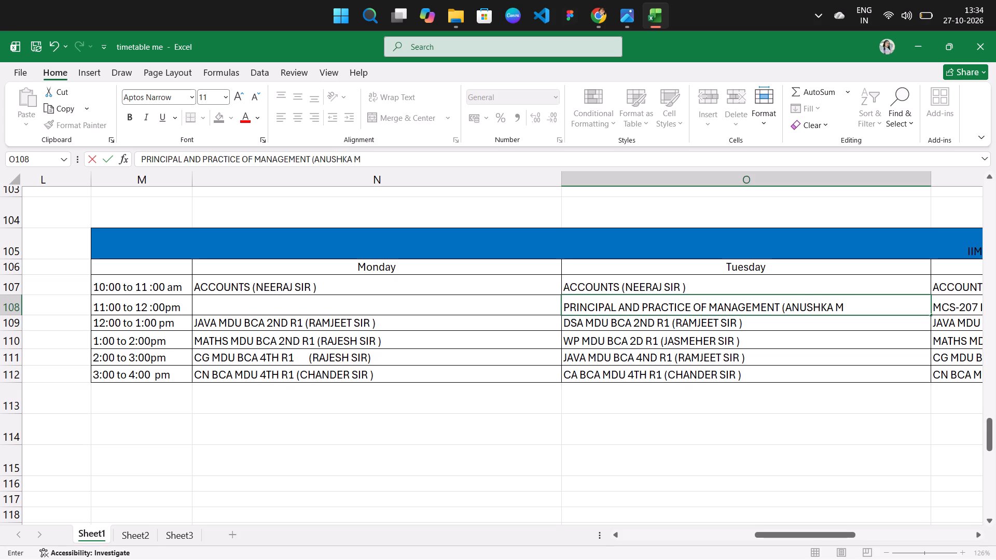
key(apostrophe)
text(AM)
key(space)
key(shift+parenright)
click(669, 332)
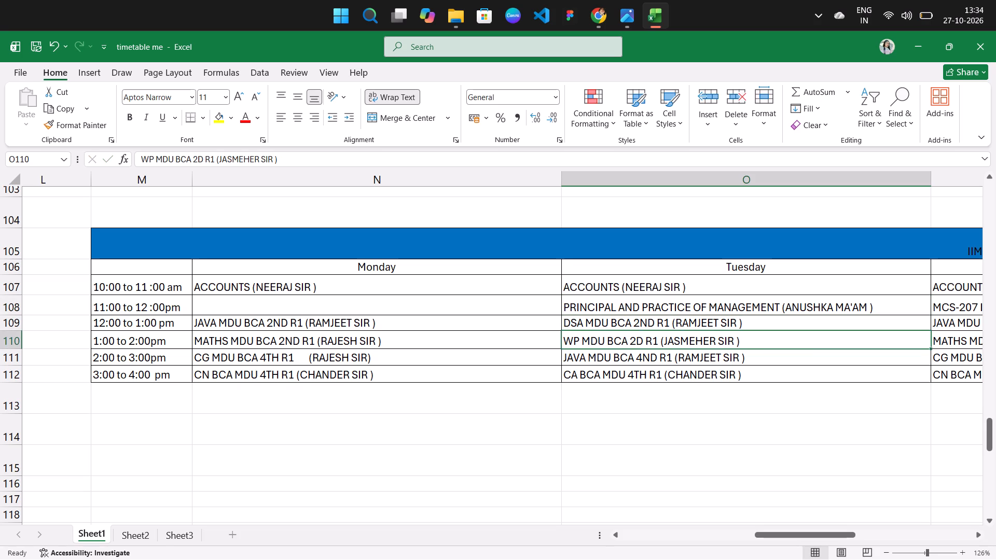
Copy Tuesday's "PRINCIPAL AND PRACTICE OF MANAGEMENT (ANUSHKA MA'AM )" class from O108 into the Thursday and Saturday 11:00 to 12:00 slots, Q108 and S108.
click(669, 311)
key(ctrl+c)
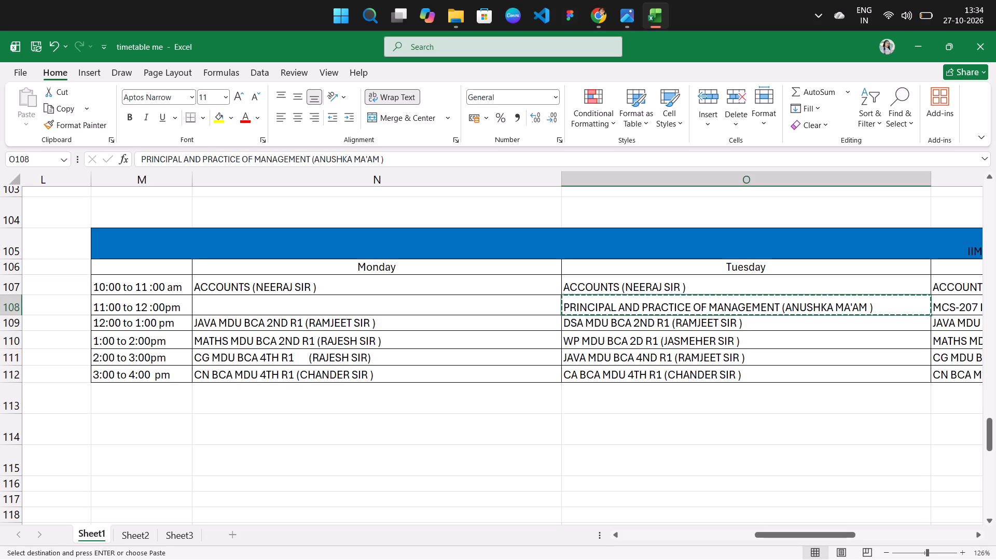
key(Right)
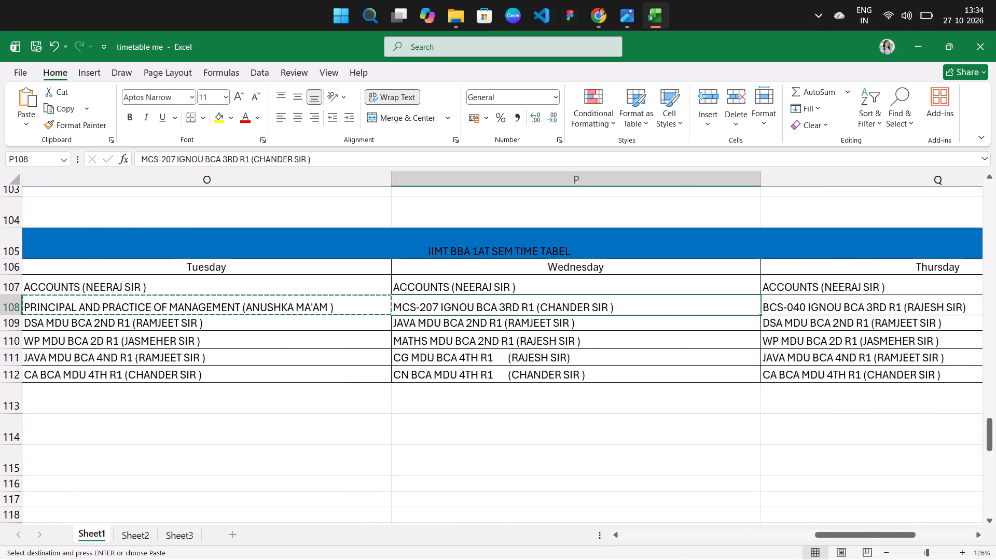
key(Right)
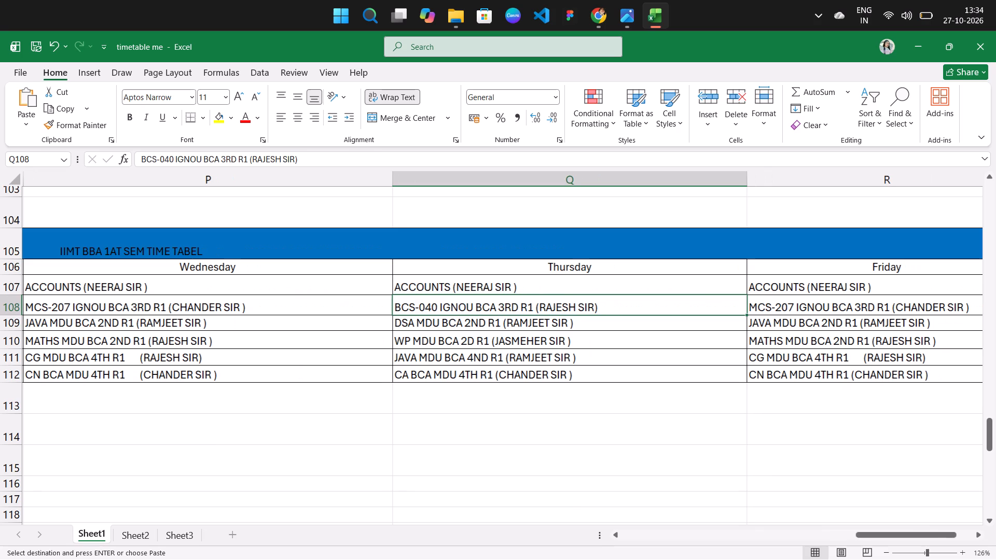
key(ctrl+v)
key(Right)
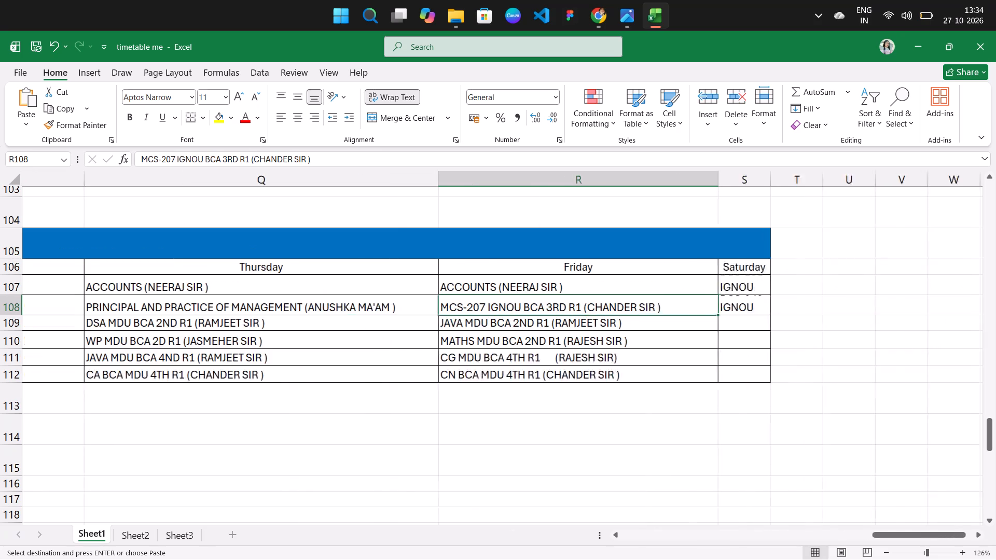
key(Right)
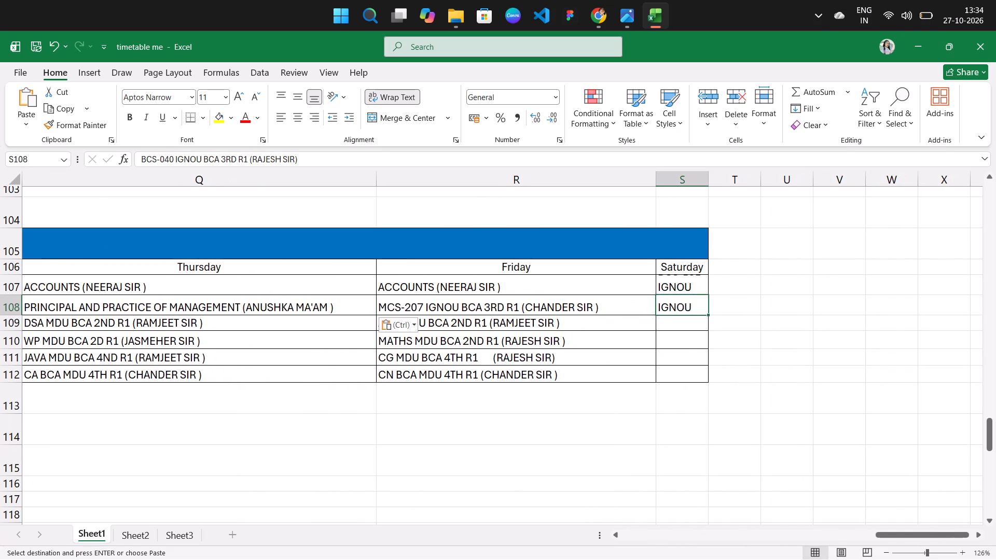
key(ctrl+v)
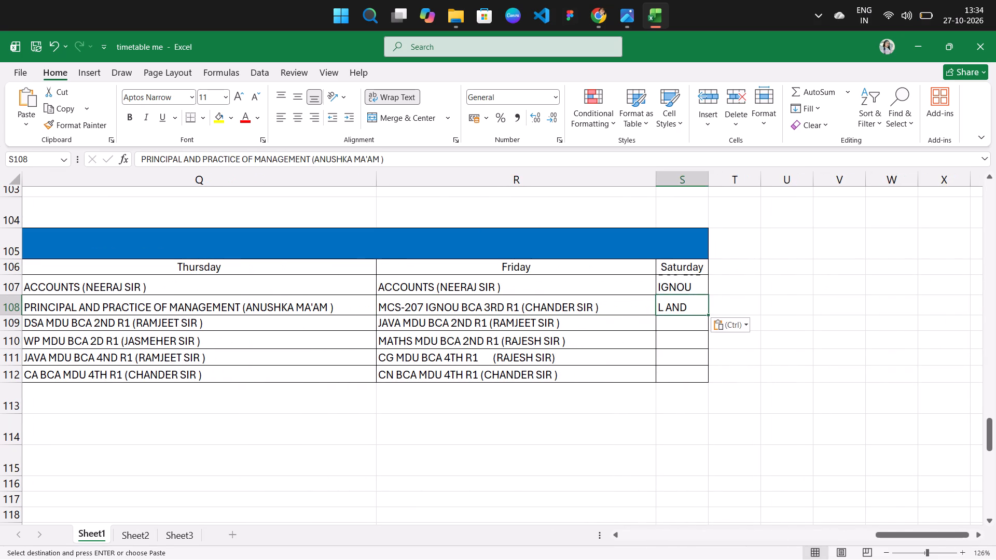
Auto-fit the width of Saturday's column S to its class text.
click(769, 355)
click(684, 295)
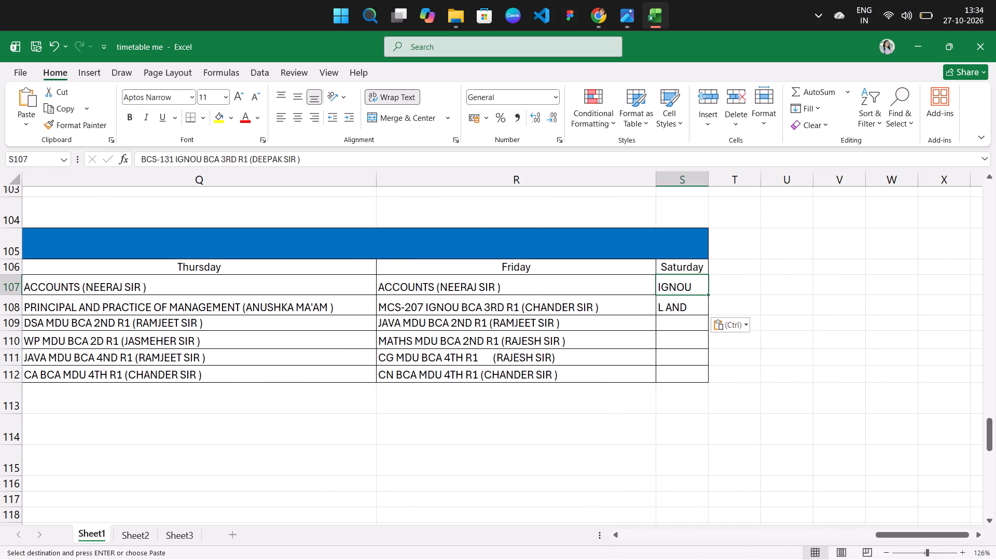
click(682, 305)
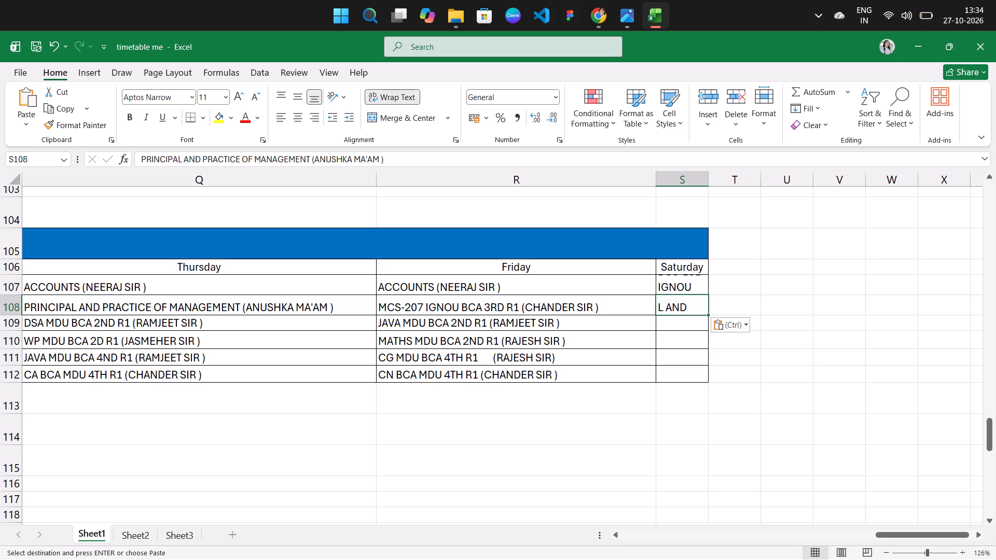
click(715, 274)
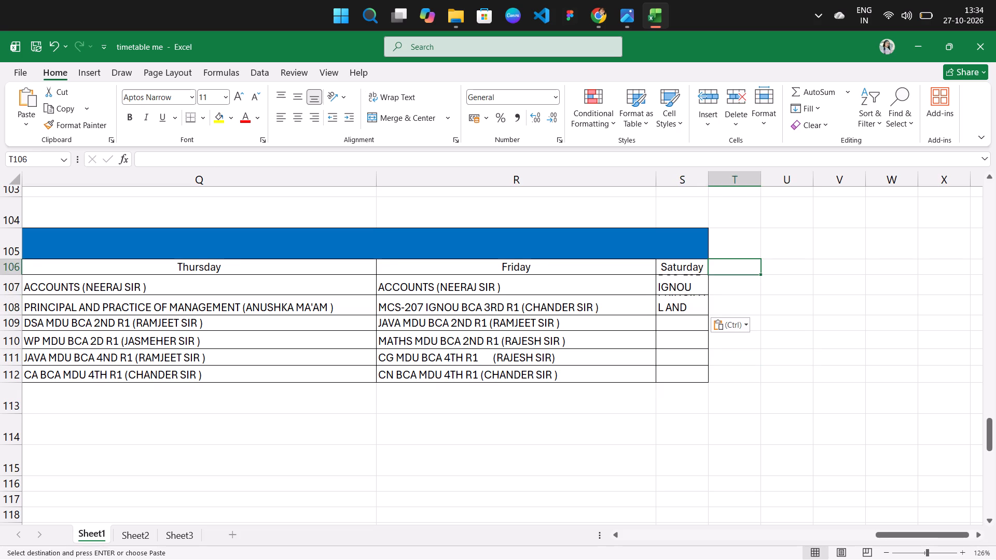
click(709, 285)
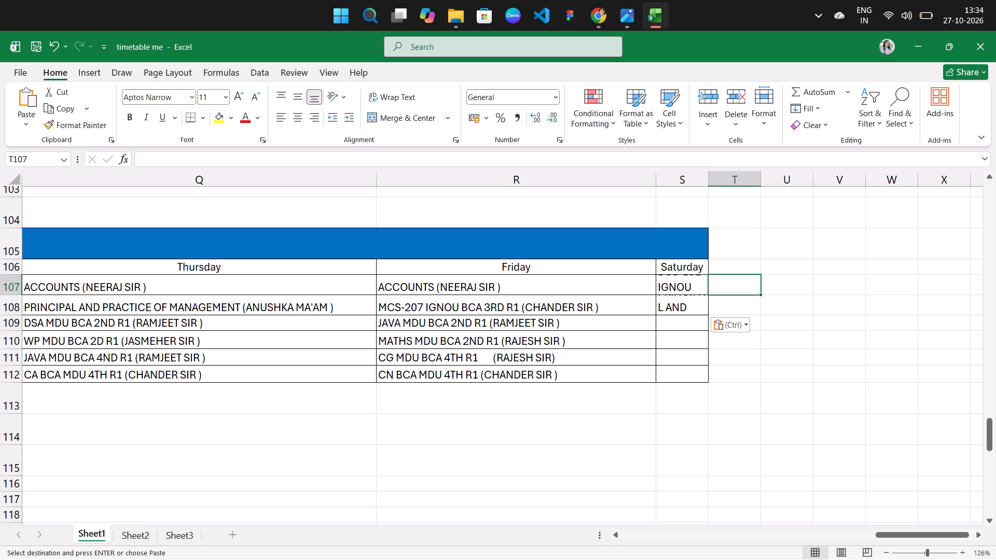
double_click(712, 180)
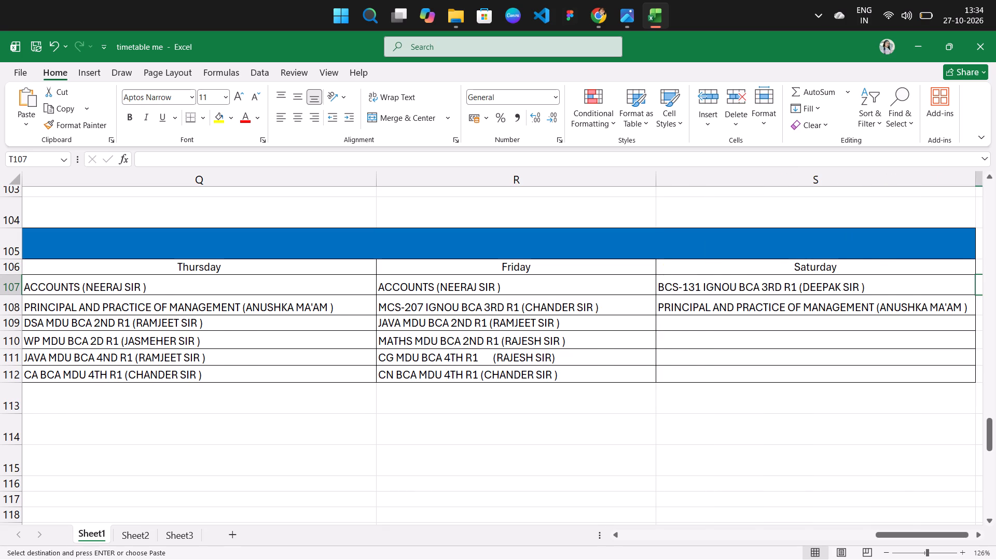
Clear the 11:00 to 12:00 classes for Friday in R108 and Wednesday in P108.
scroll(770, 327, right, 5)
scroll(770, 327, left, 5)
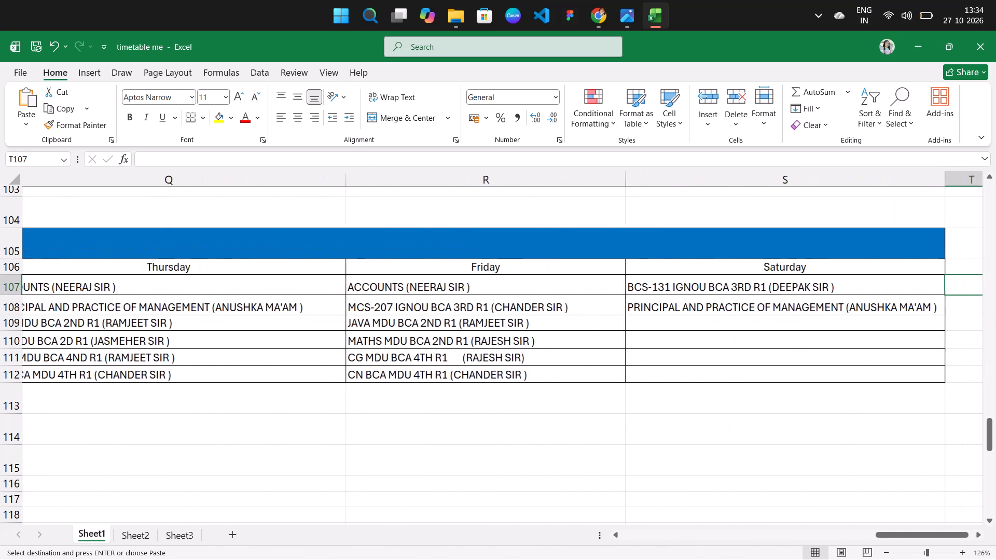
click(574, 304)
key(BackSpace)
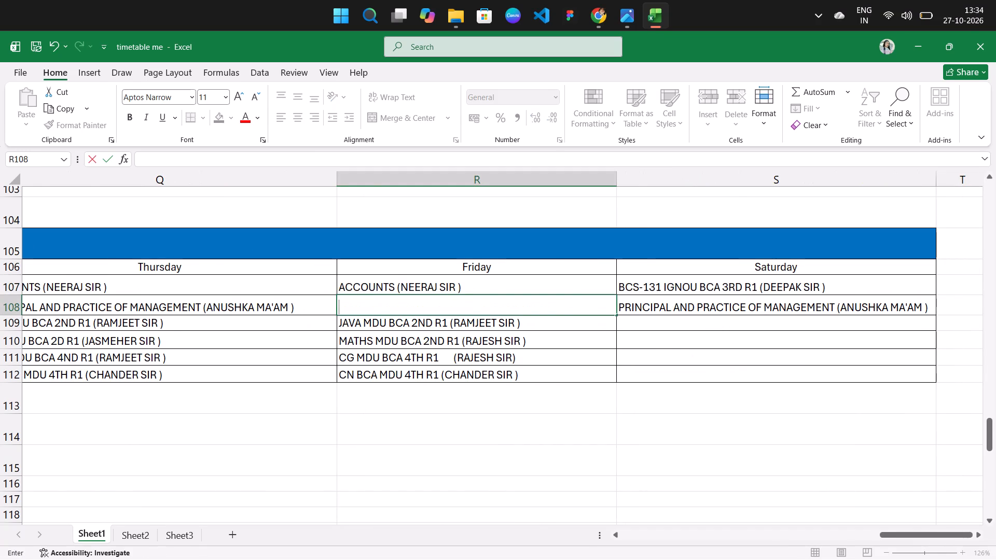
key(Left)
key(Left)
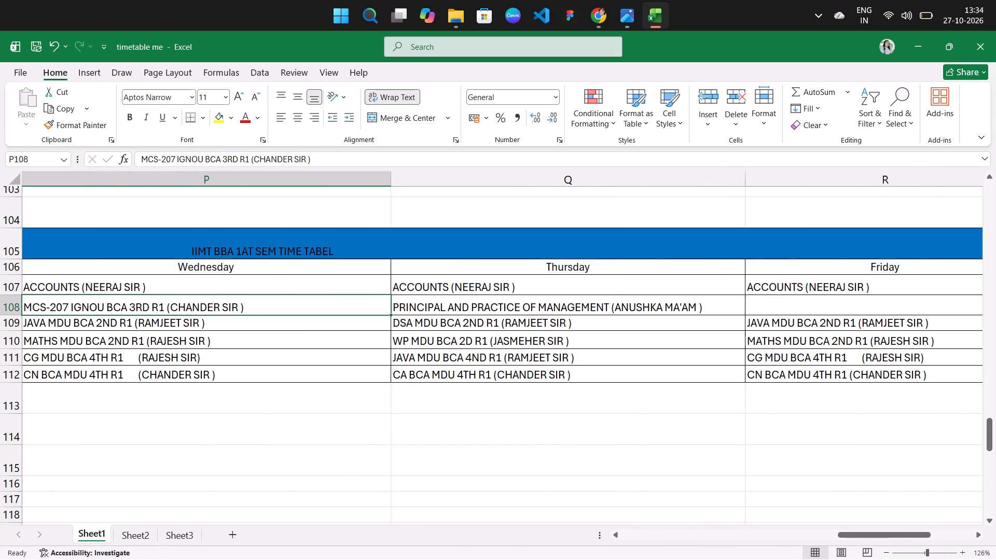
key(BackSpace)
key(Left)
key(Left)
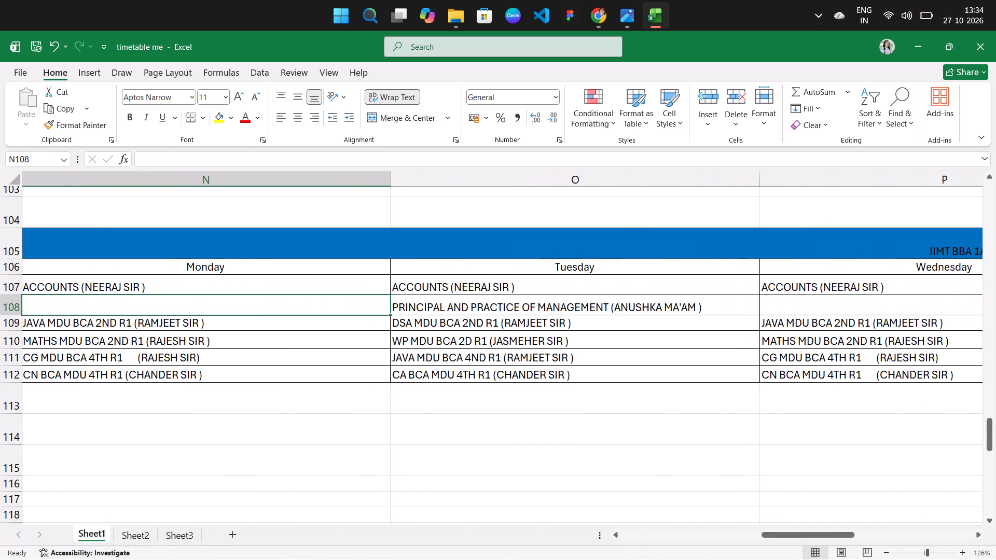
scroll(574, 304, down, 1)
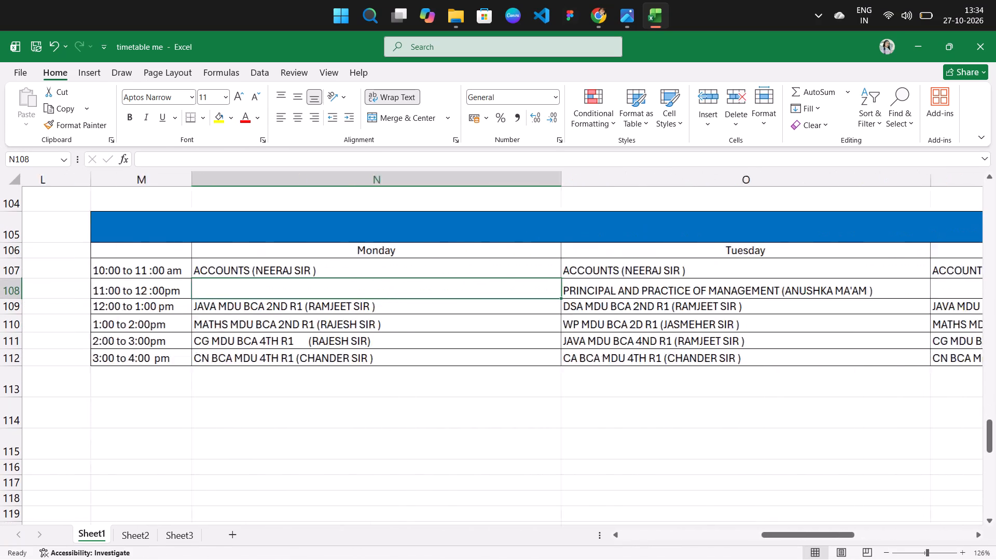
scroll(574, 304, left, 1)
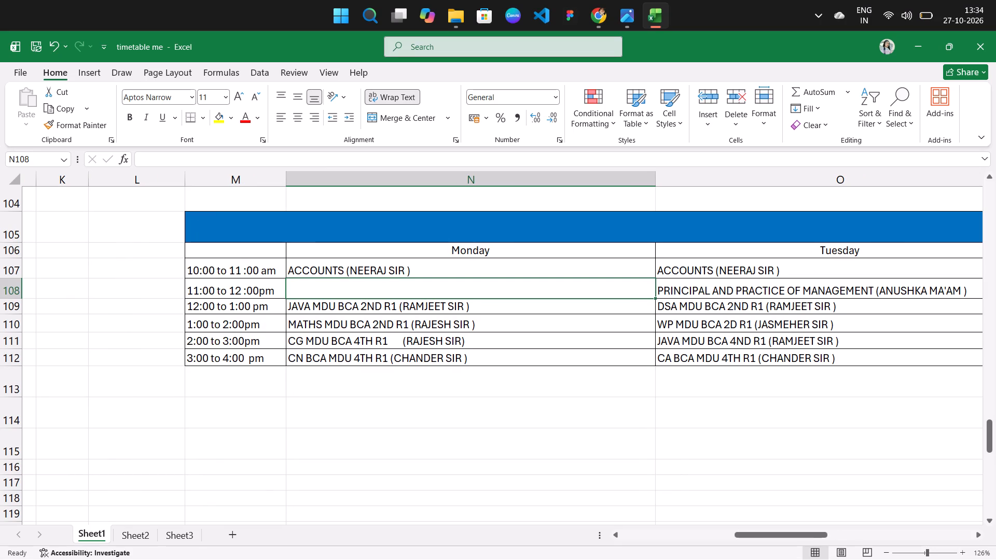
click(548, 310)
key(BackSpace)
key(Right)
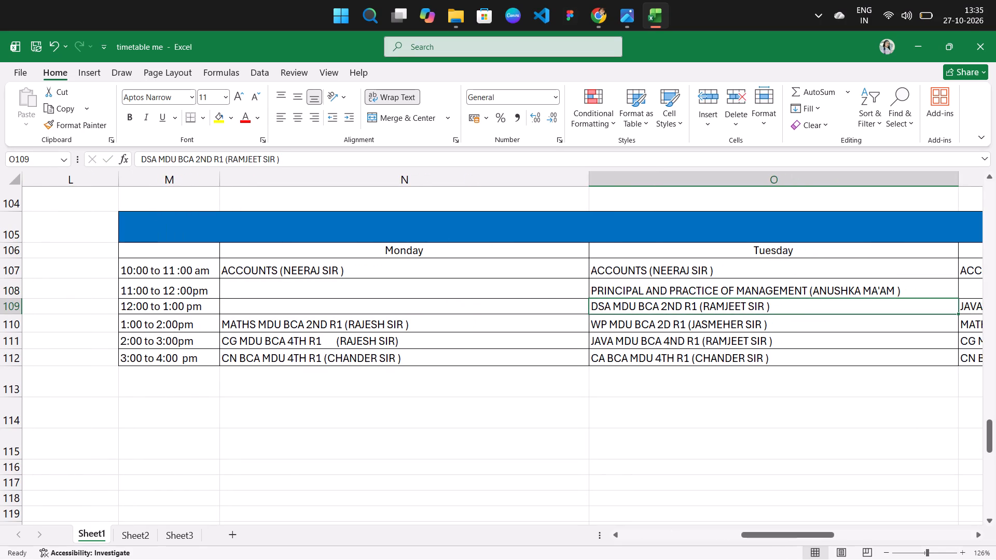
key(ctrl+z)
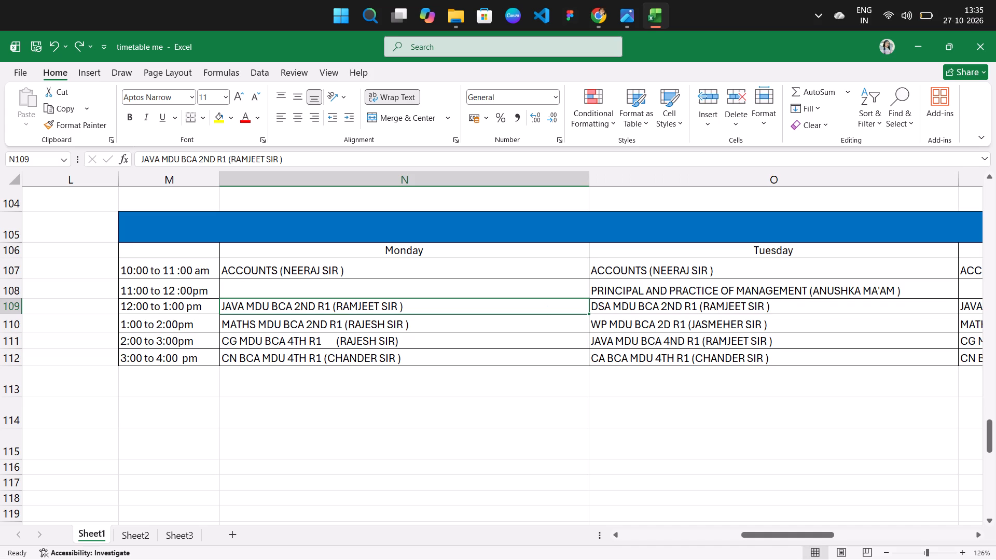
Replace Monday's 12:00 to 1:00 class in N109 with "STATISTICS (RAJESH SIR )".
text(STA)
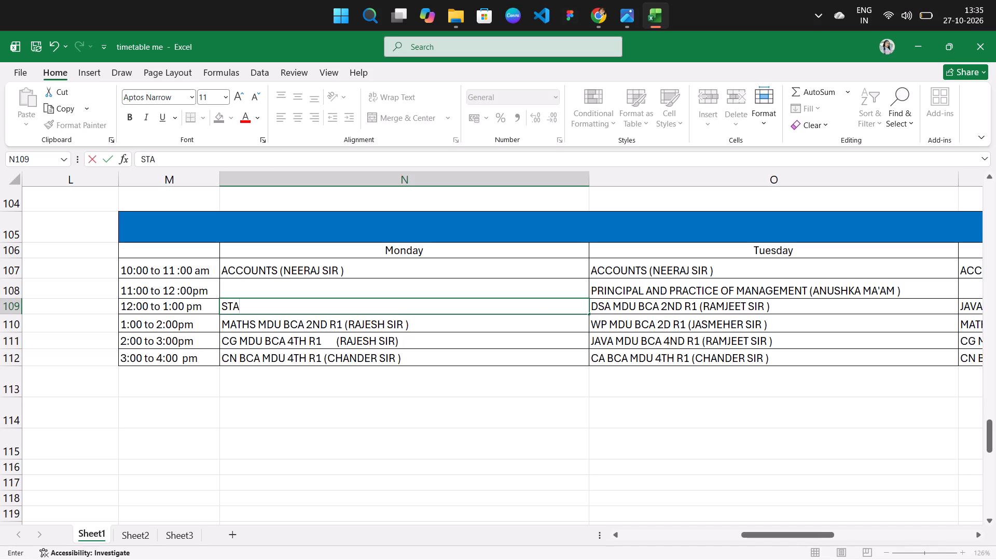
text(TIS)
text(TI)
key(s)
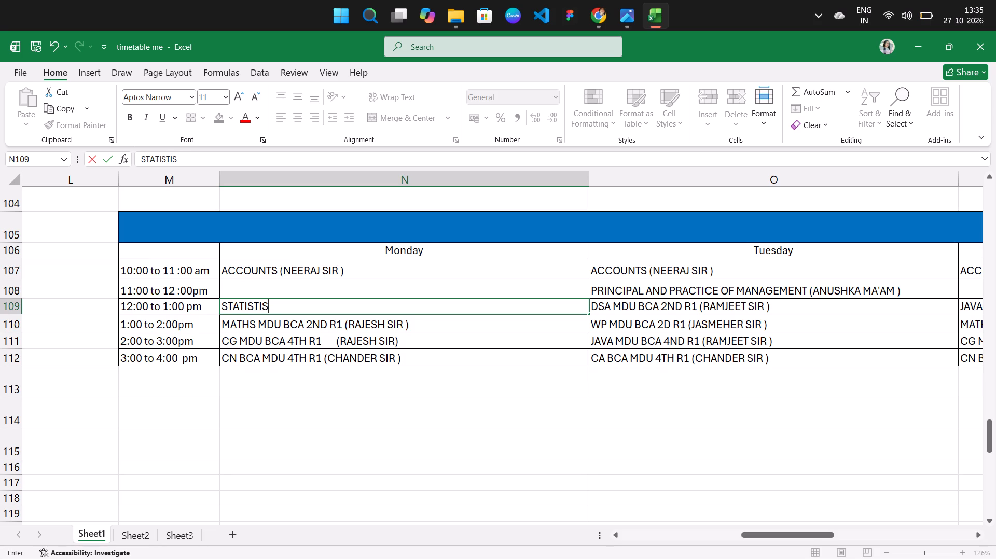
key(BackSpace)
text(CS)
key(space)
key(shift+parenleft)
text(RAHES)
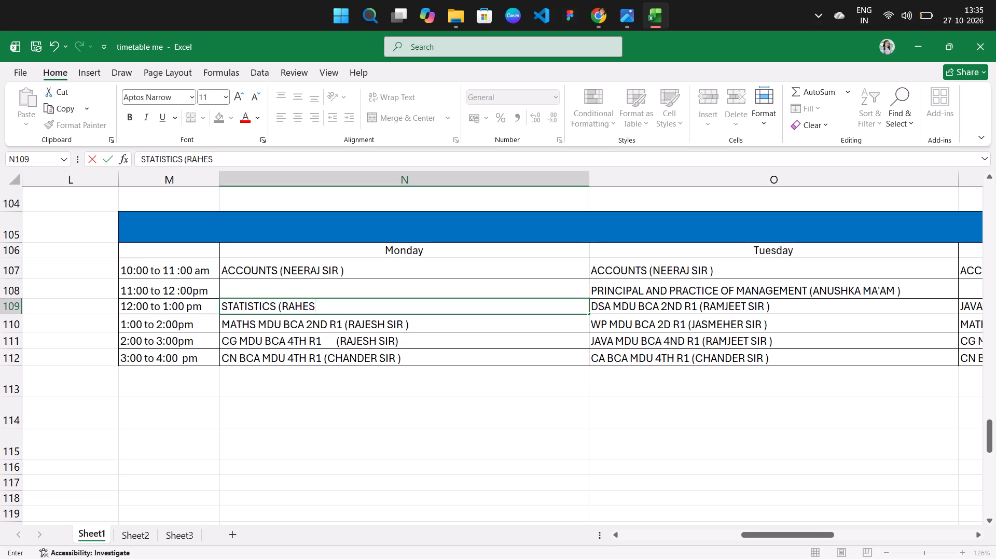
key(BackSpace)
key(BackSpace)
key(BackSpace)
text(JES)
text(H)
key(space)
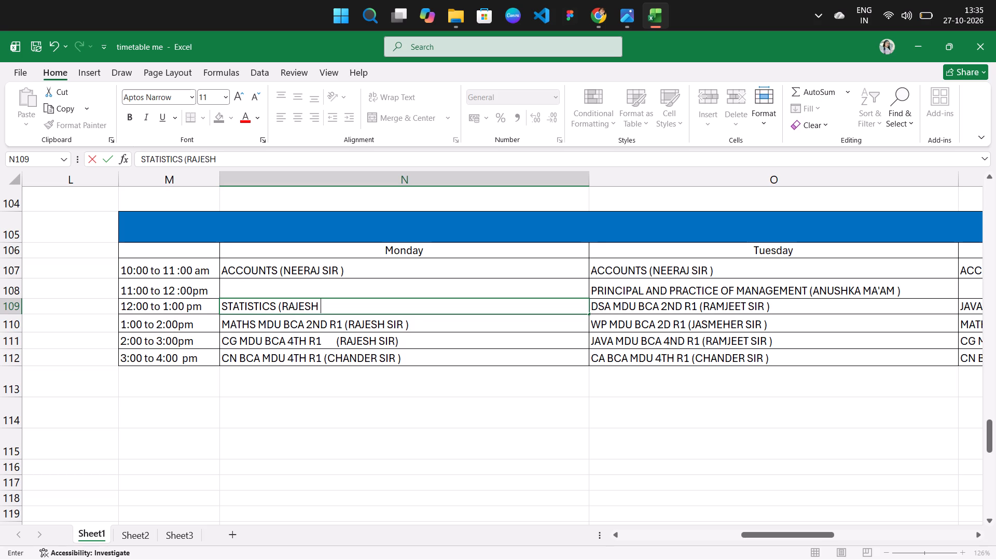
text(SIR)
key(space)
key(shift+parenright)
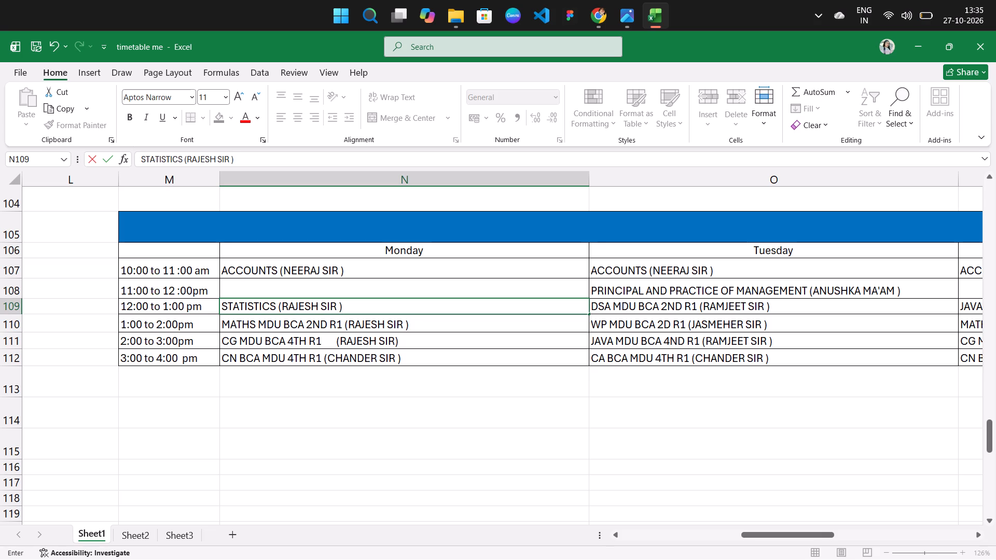
click(535, 428)
Copy Monday's "STATISTICS (RAJESH SIR )" class from N109 into the Wednesday and Friday 12:00 to 1:00 slots, P109 and R109.
click(524, 310)
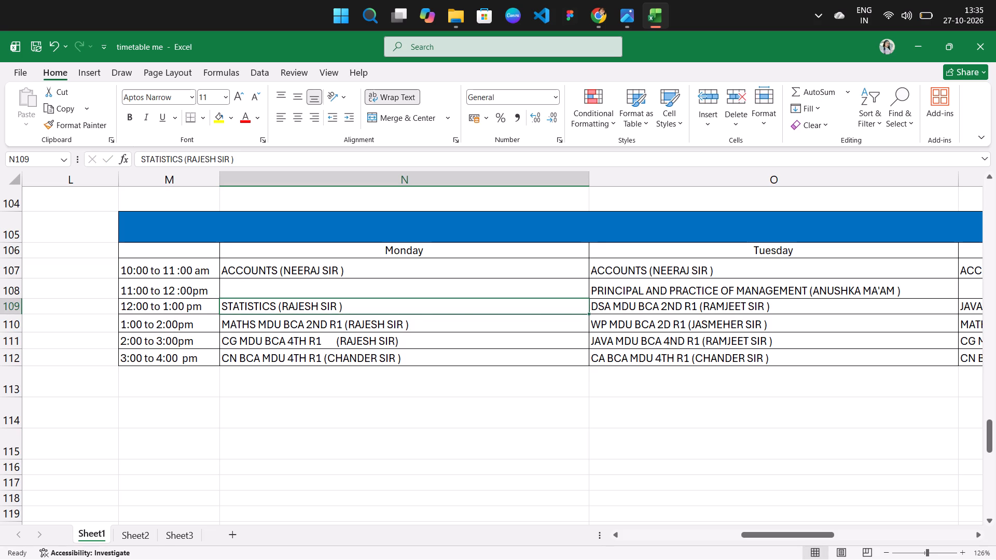
key(ctrl+c)
key(Right)
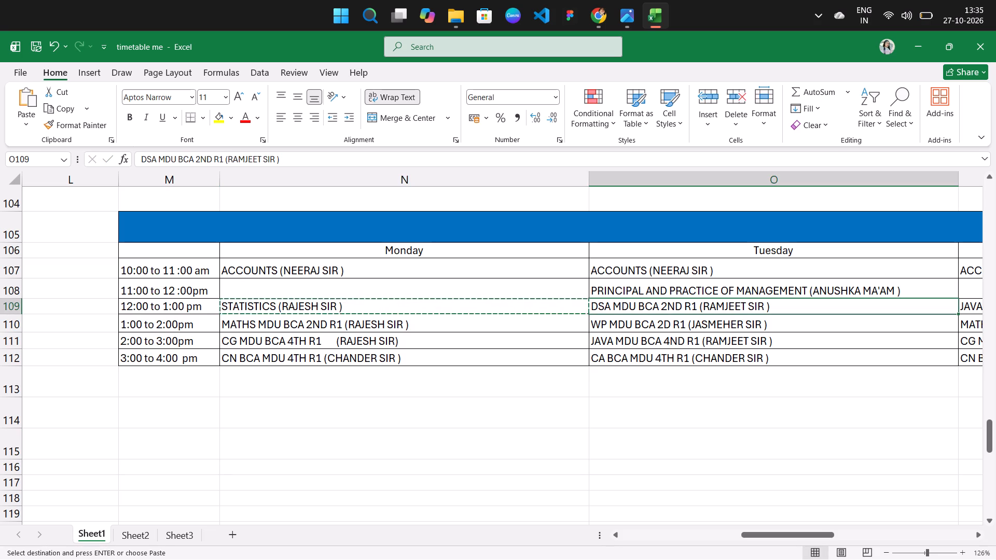
key(Right)
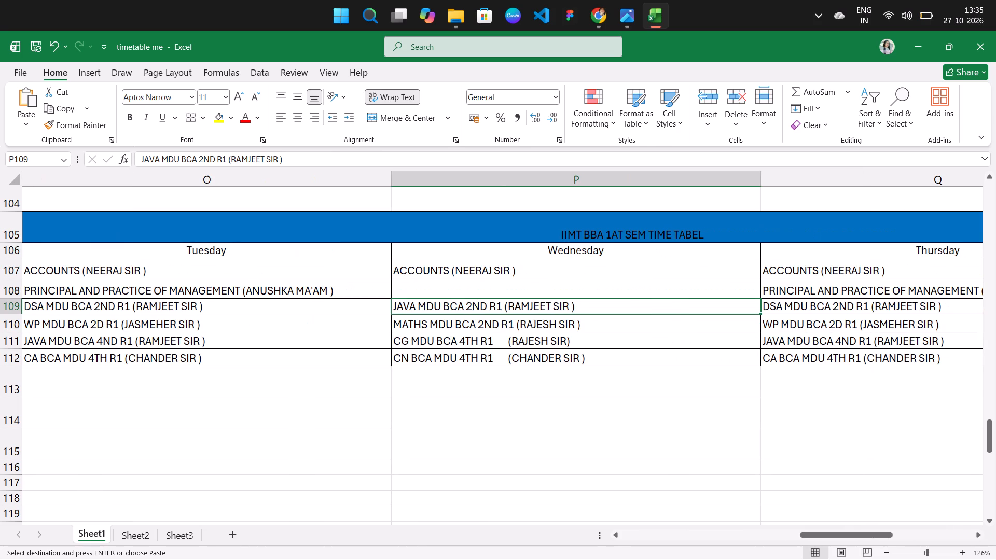
key(ctrl+v)
key(Right)
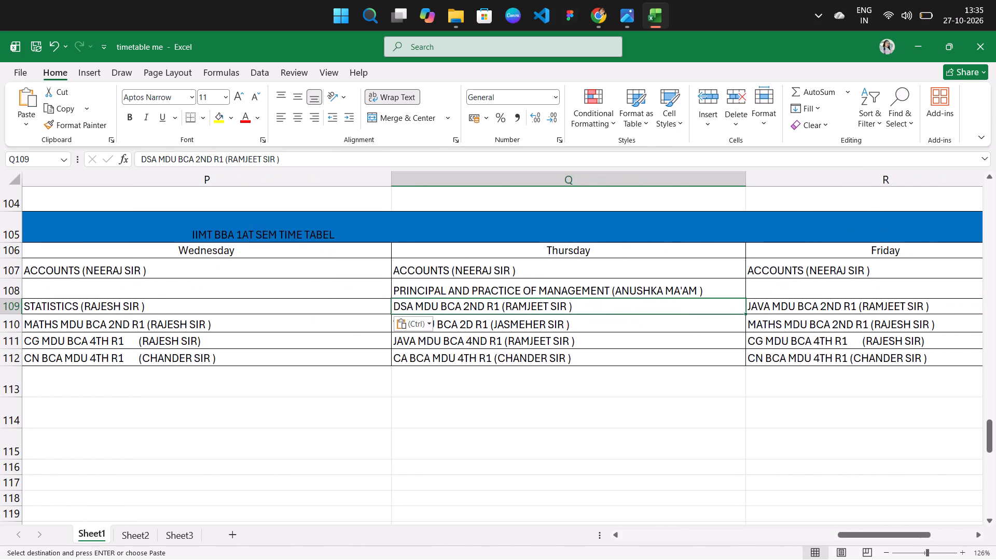
key(Right)
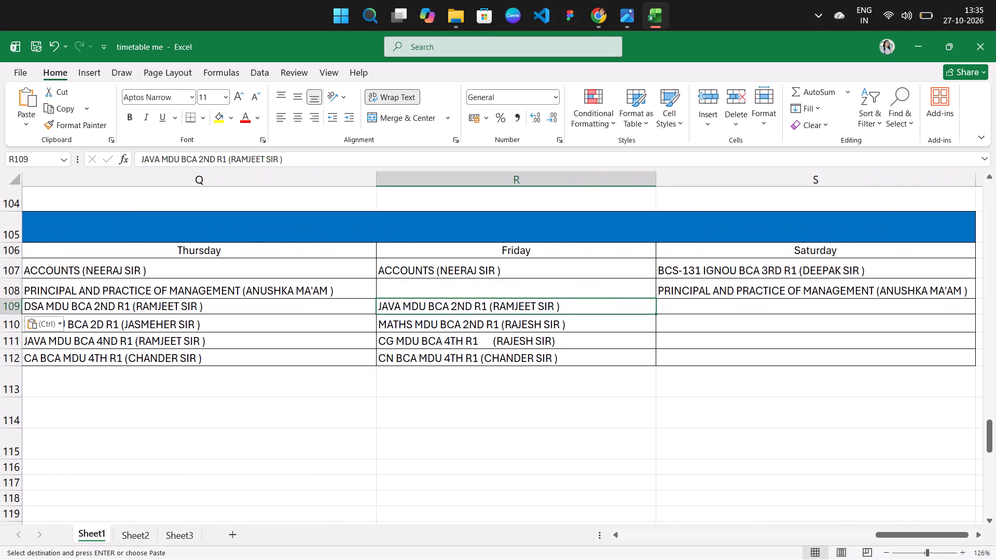
key(ctrl+v)
key(Right)
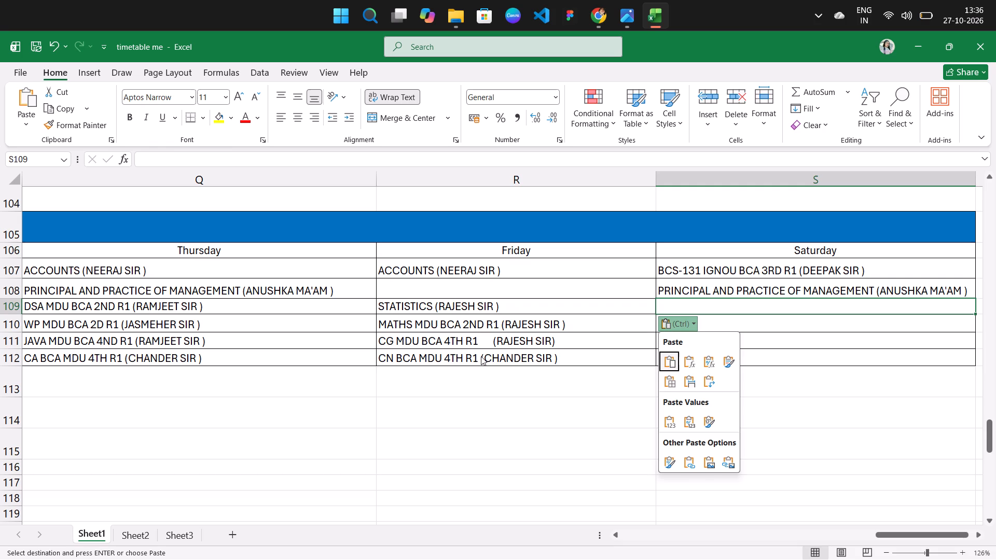
click(362, 305)
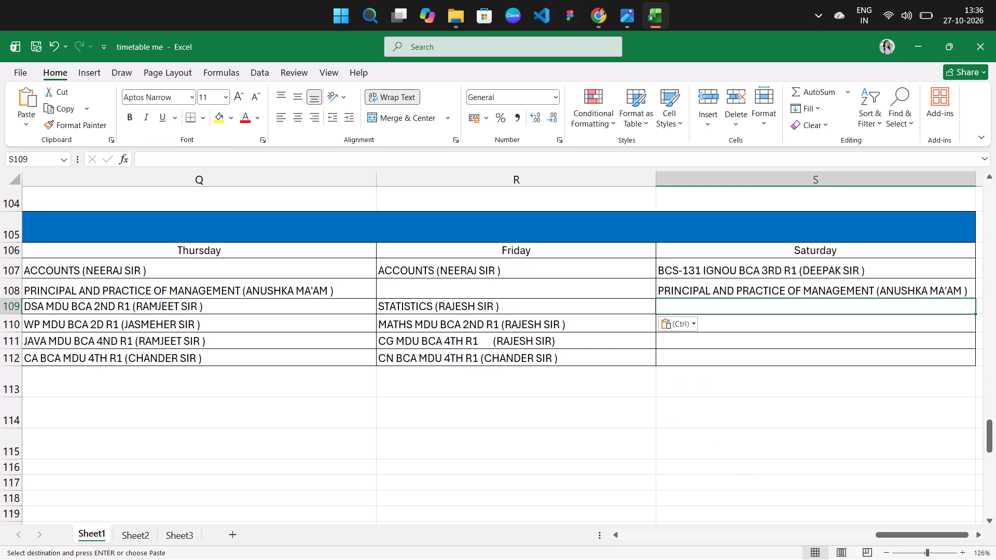
Clear the 12:00 to 1:00 classes for Thursday in Q109 and Tuesday in O109.
click(399, 304)
key(Left)
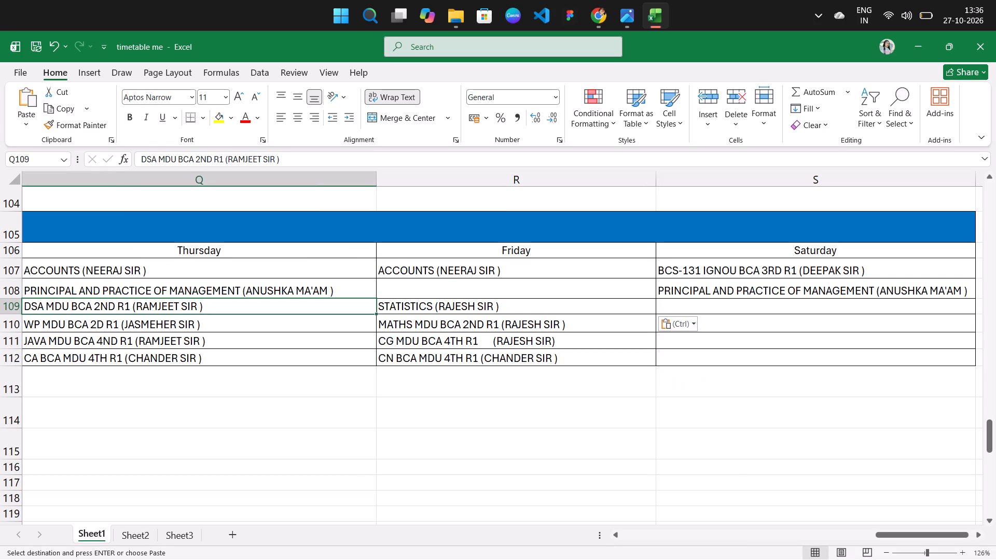
key(BackSpace)
key(Left)
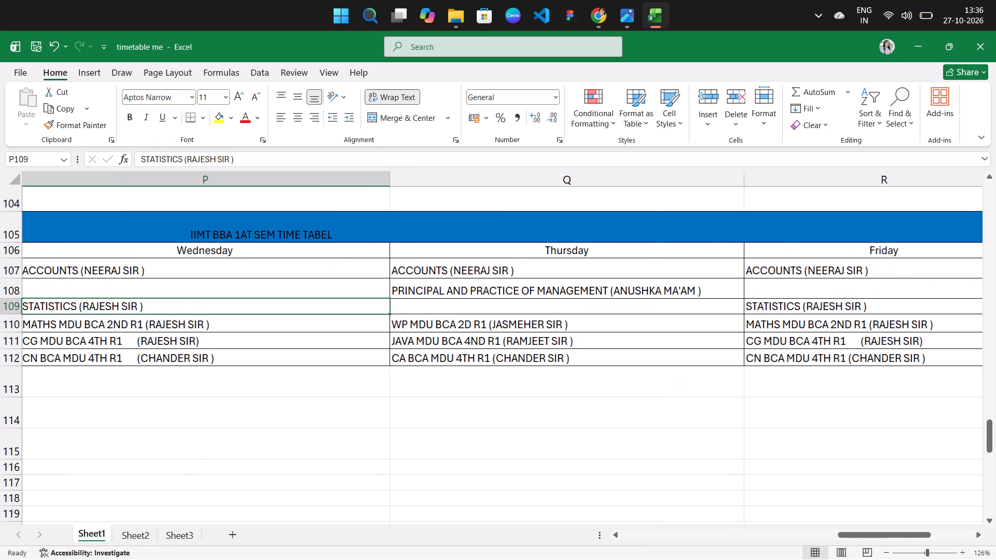
key(Left)
key(BackSpace)
key(Left)
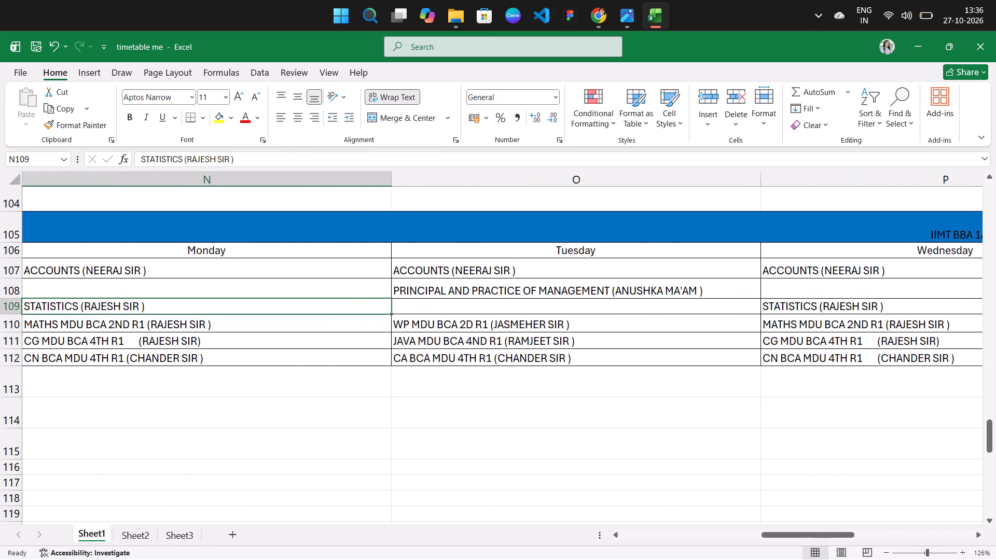
key(Left)
key(Left)
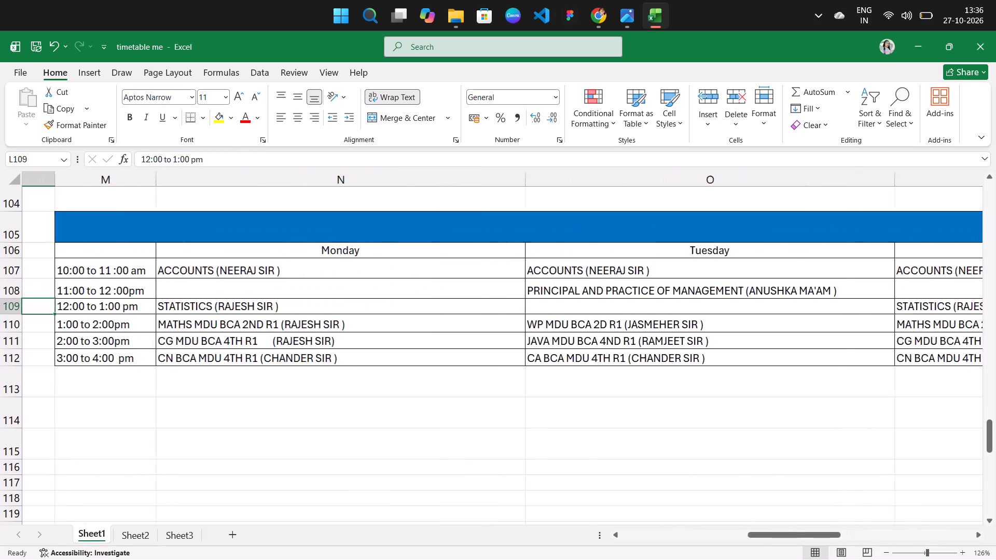
key(Right)
Clear the 1:00 to 2:00 classes from Monday to Friday, cells N110 through R110.
scroll(399, 304, down, 1)
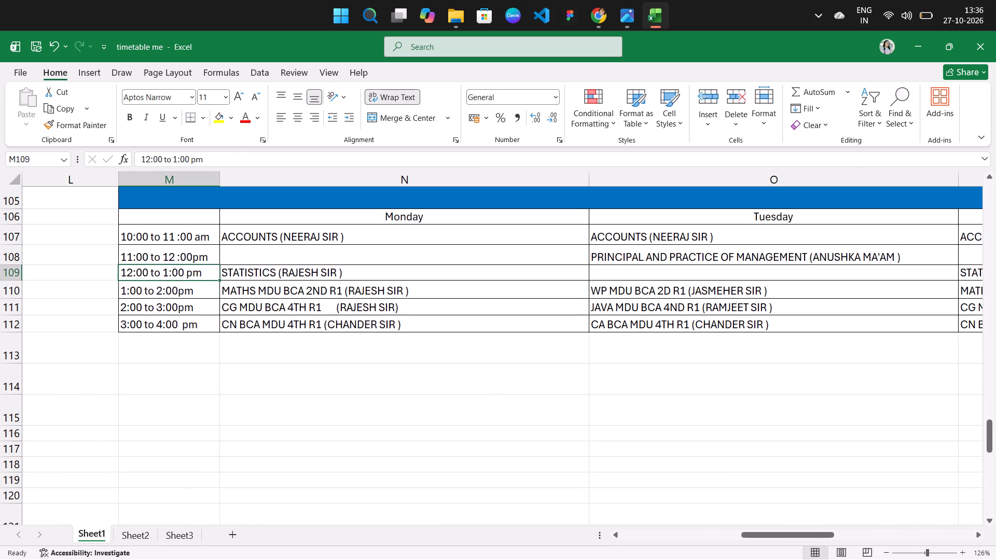
scroll(399, 304, down, 1)
click(378, 291)
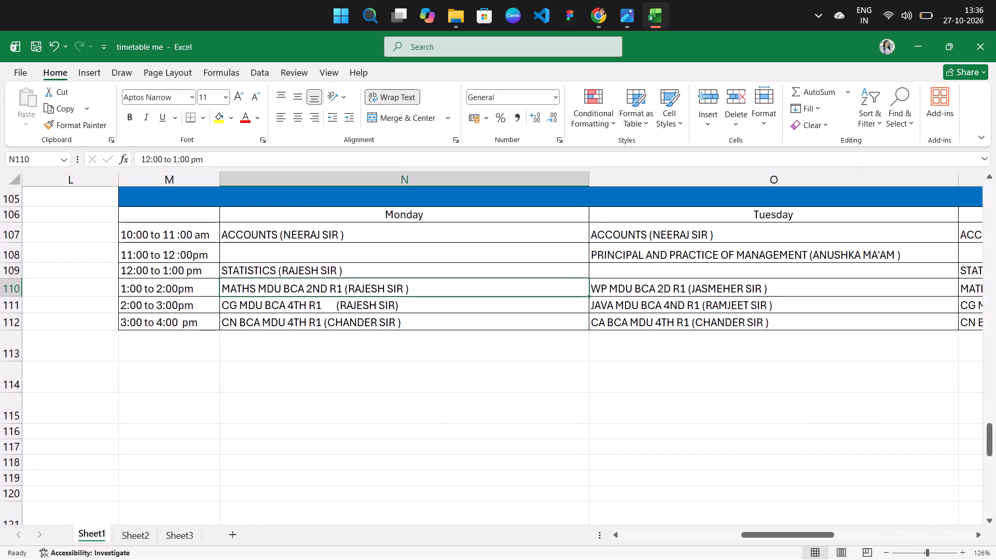
key(BackSpace)
key(Right)
key(BackSpace)
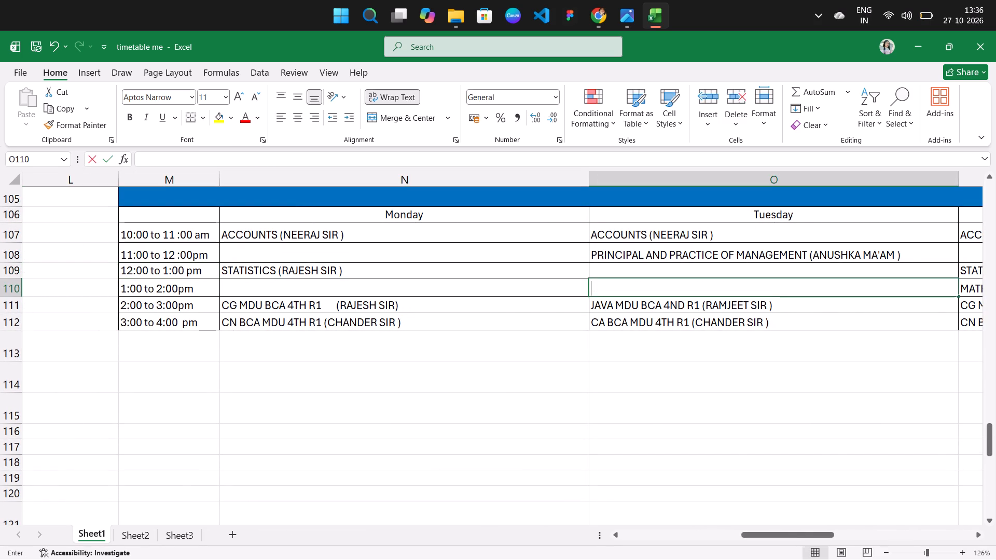
key(Right)
key(BackSpace)
key(Right)
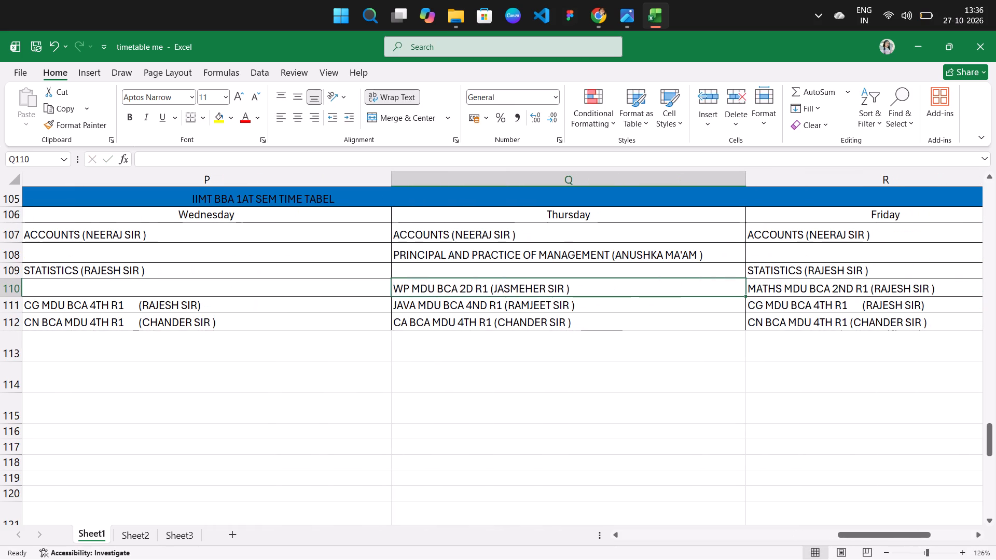
key(BackSpace)
key(Right)
key(BackSpace)
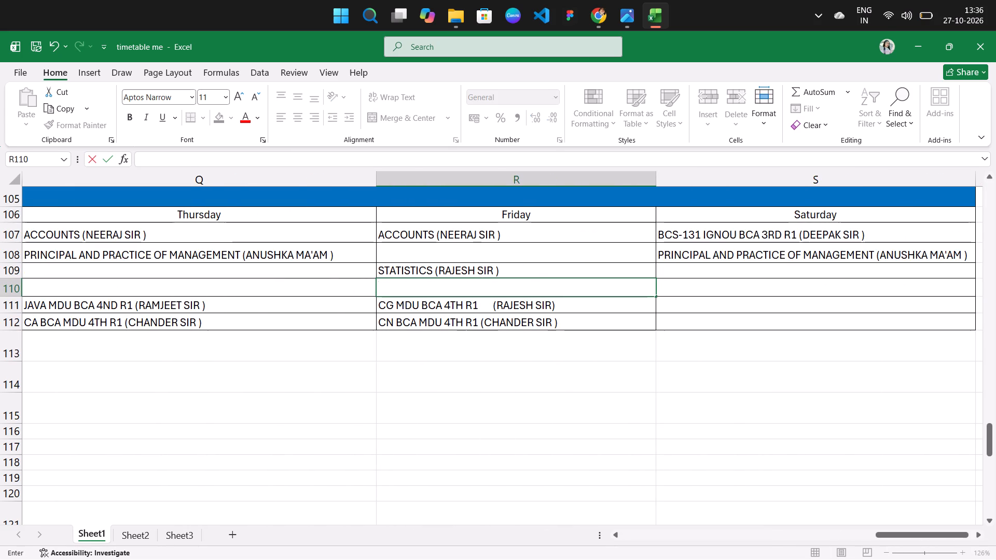
Delete the 3:00 to 4:00 slot's cells M112 to S112, from the time label through Saturday.
scroll(378, 291, right, 4)
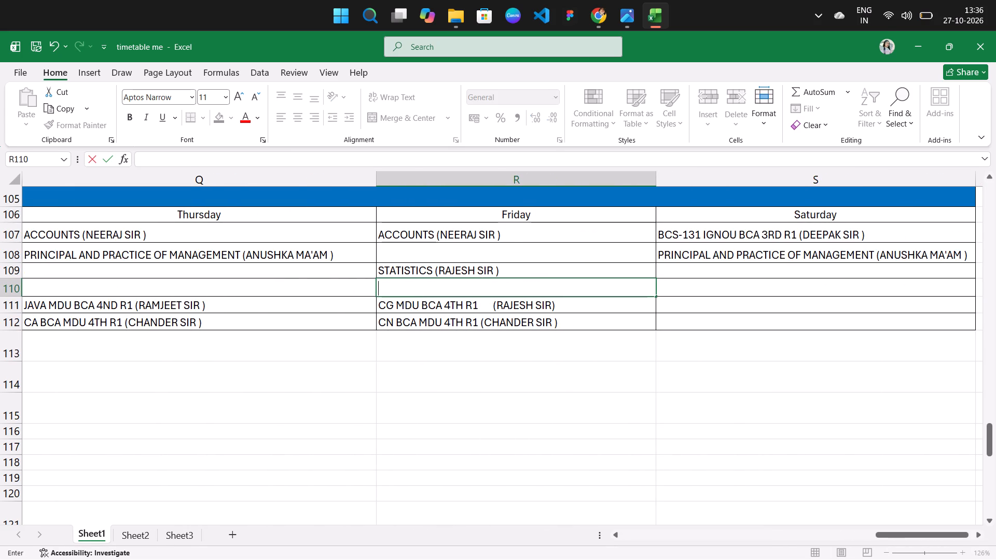
scroll(349, 399, right, 6)
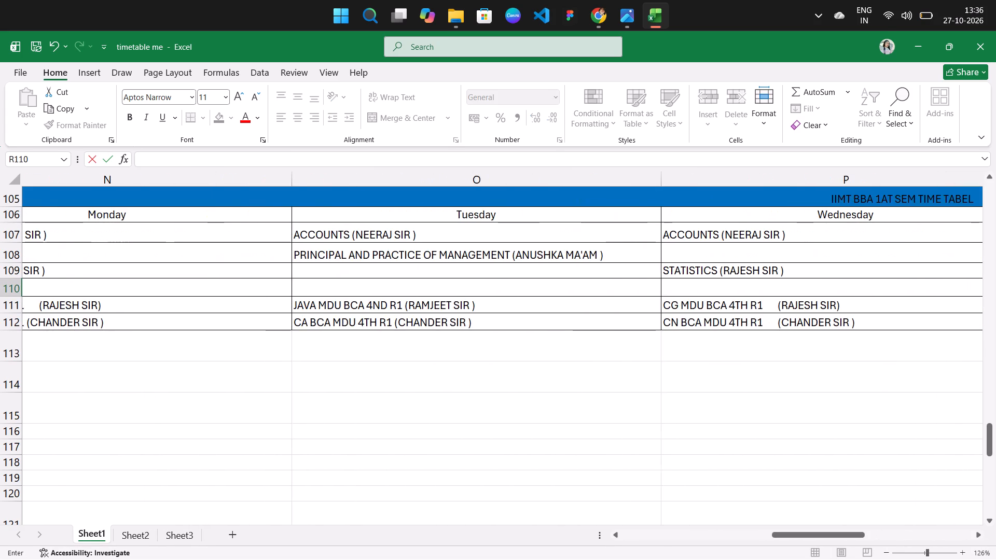
scroll(280, 359, right, 3)
scroll(161, 367, right, 3)
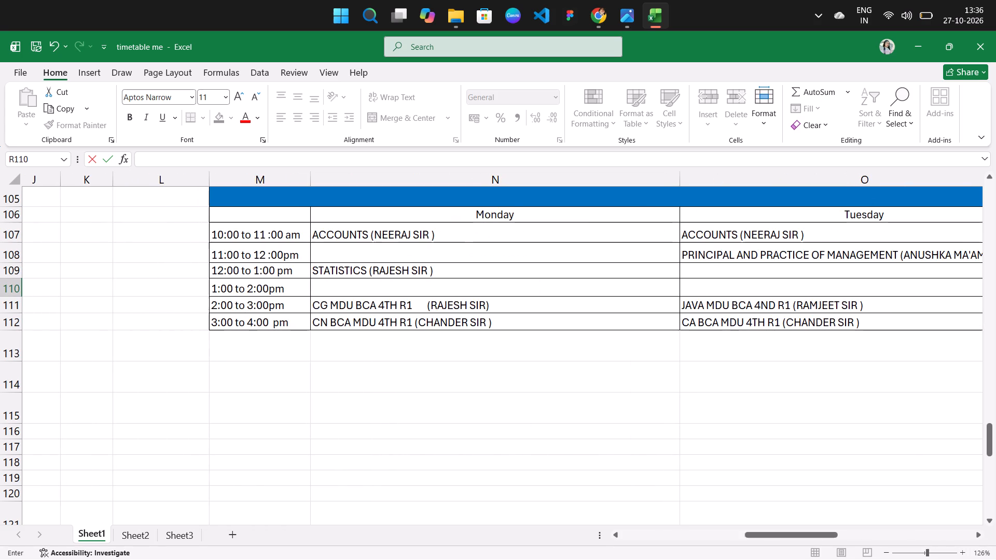
click(207, 323)
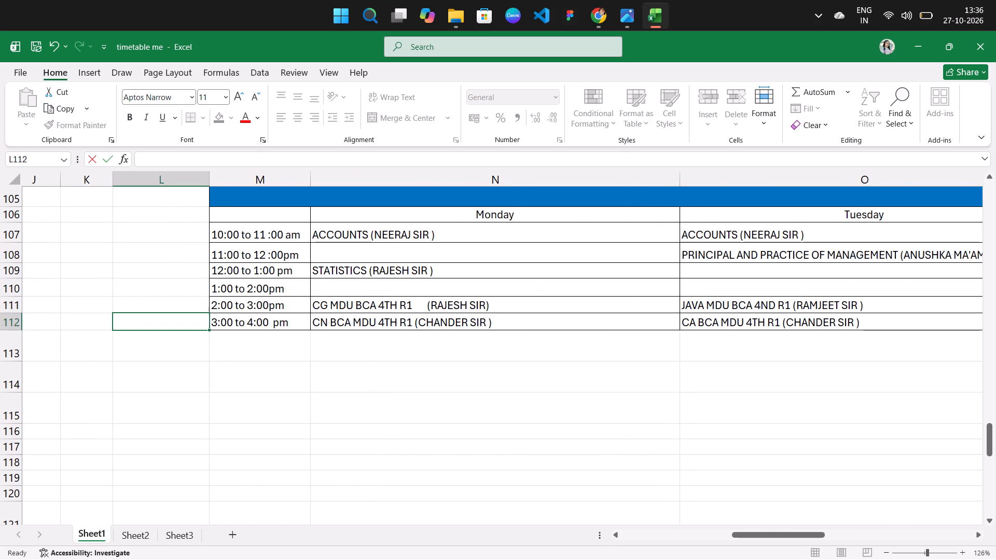
click(226, 322)
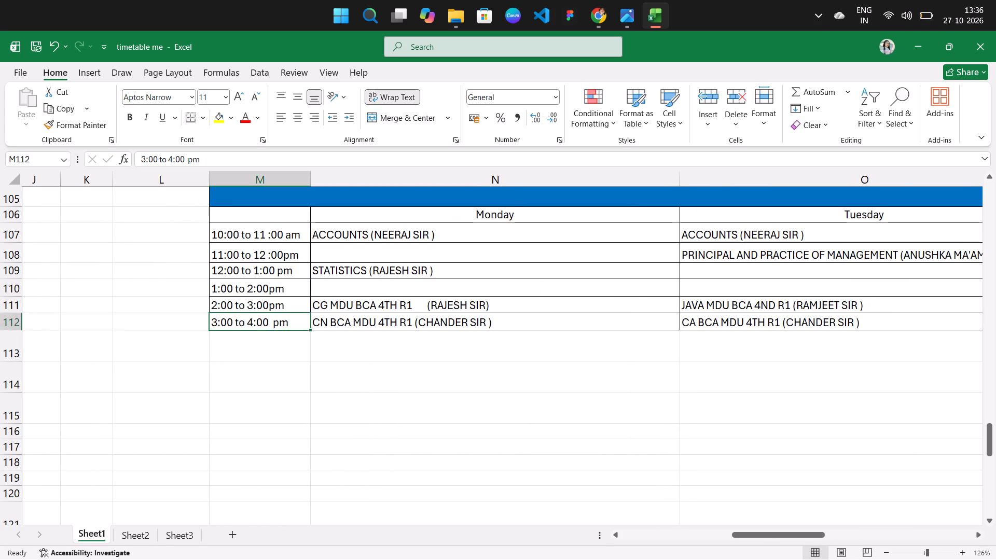
key(shift+Right)
key(shift+Right)
key(shift+Right)
key(shift+Right)
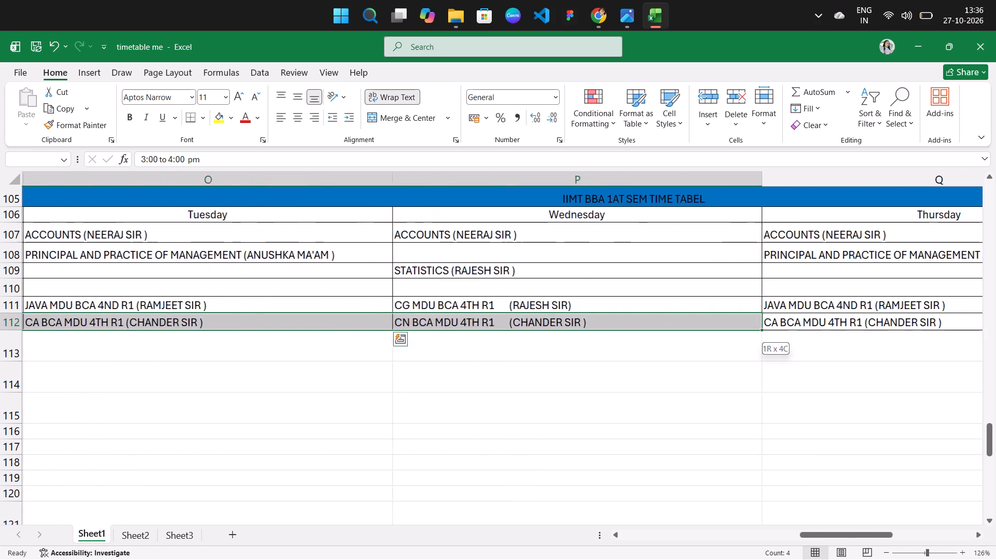
key(shift+Right)
key(shift+Right)
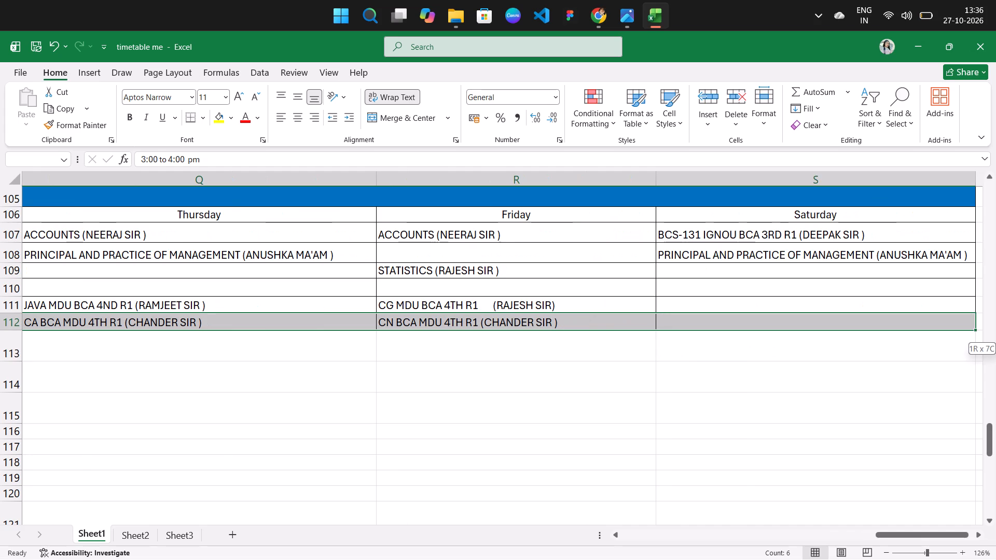
click(740, 99)
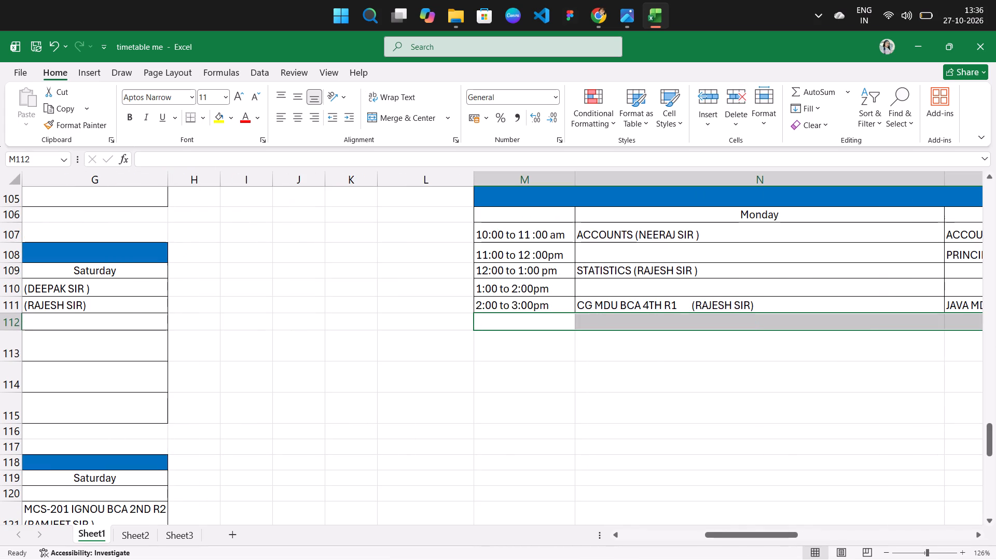
click(663, 381)
Change the last time slot's label in M111 to "2:00 to 4:00pm".
scroll(663, 381, left, 1)
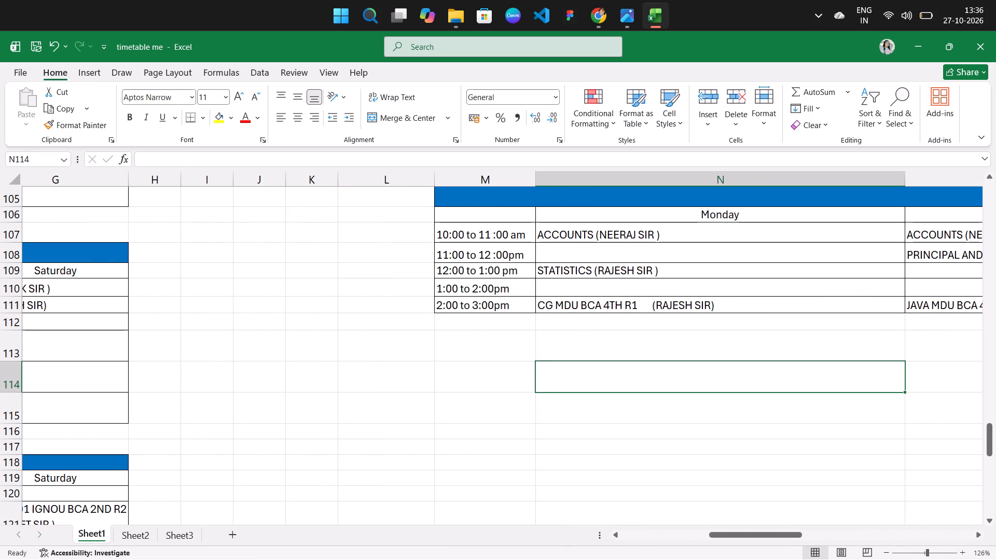
click(505, 307)
click(171, 160)
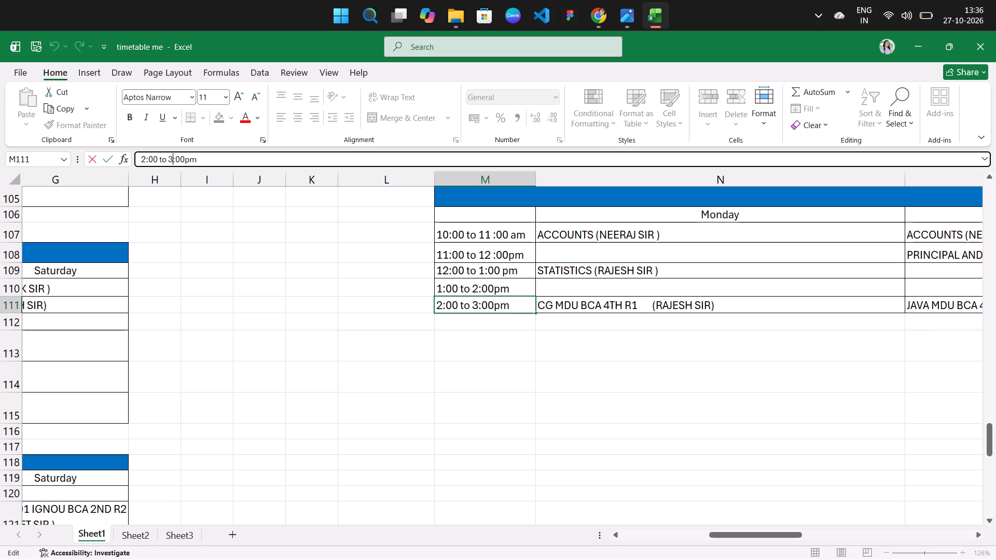
key(BackSpace)
key(4)
Replace Monday's 2:00 to 4:00 class in N111 with "WEB PROGRAMMING (JASMEHER SIR )".
click(566, 311)
double_click(301, 156)
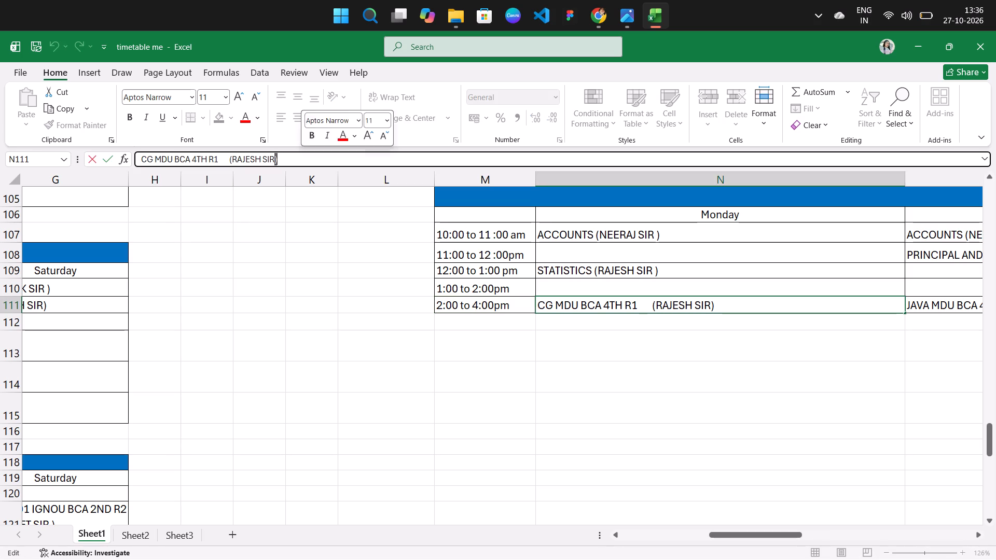
drag(142, 160, 326, 178)
key(BackSpace)
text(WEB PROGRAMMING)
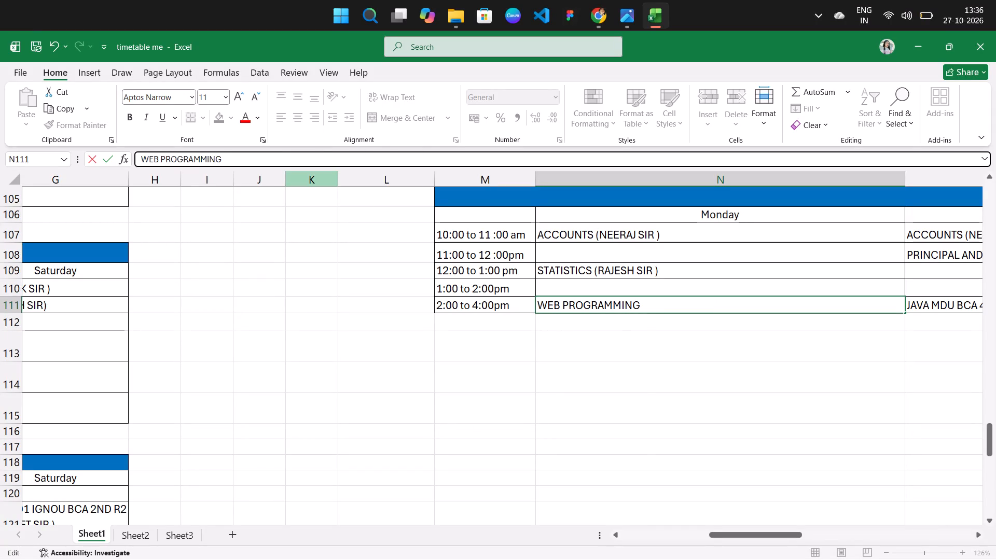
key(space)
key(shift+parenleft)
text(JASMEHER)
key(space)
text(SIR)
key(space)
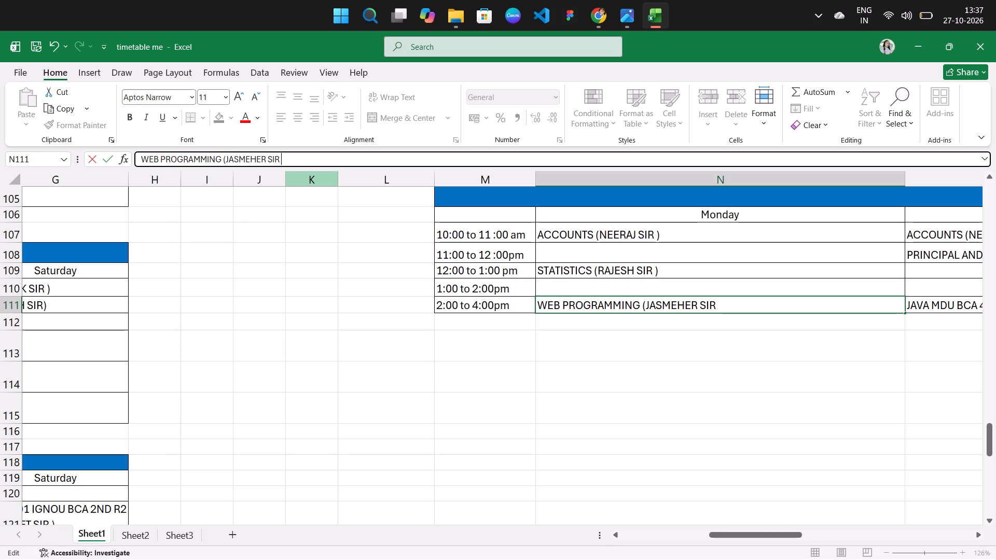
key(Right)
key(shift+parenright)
click(527, 341)
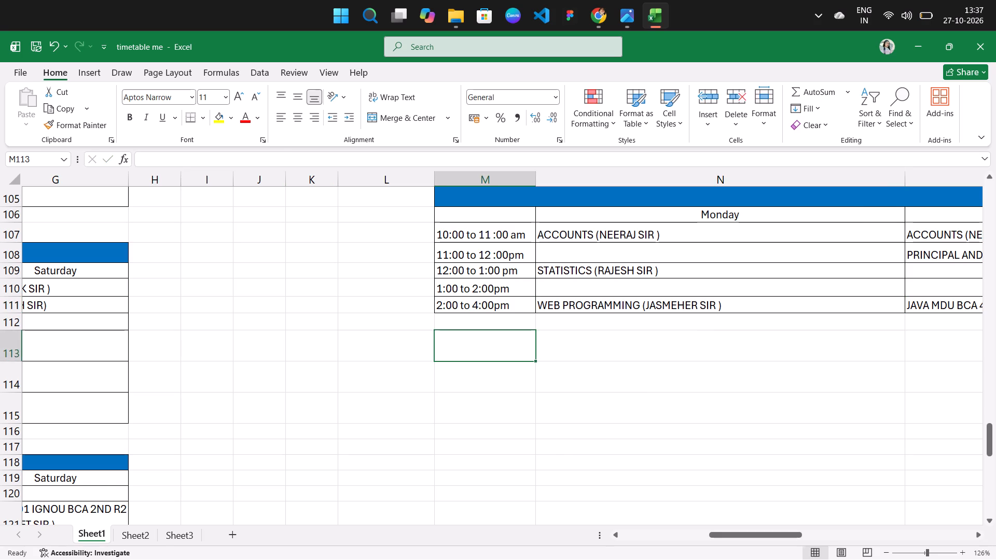
Copy Monday's "WEB PROGRAMMING (JASMEHER SIR )" class from N111 into the Tuesday, Wednesday and Thursday slots, O111 to Q111.
click(584, 304)
key(ctrl+c)
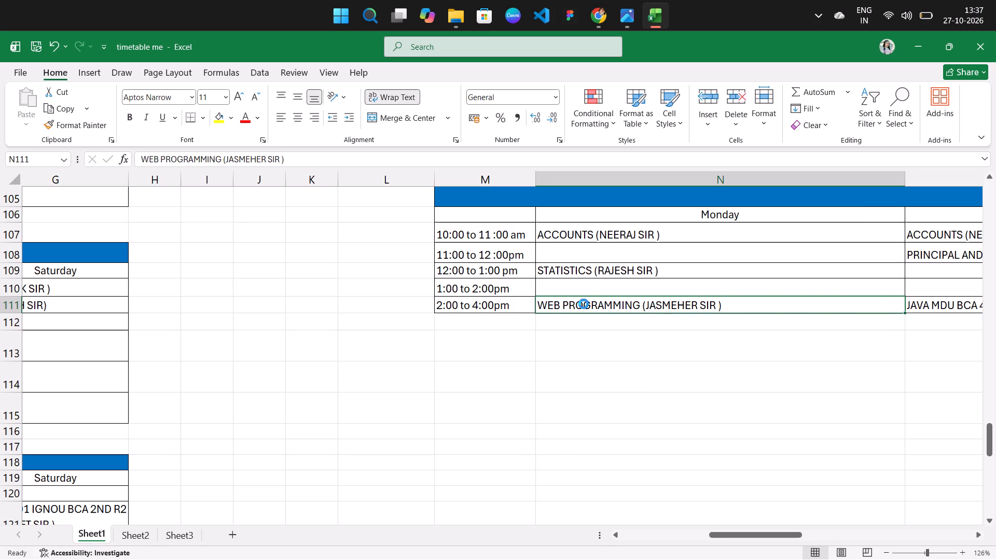
key(Right)
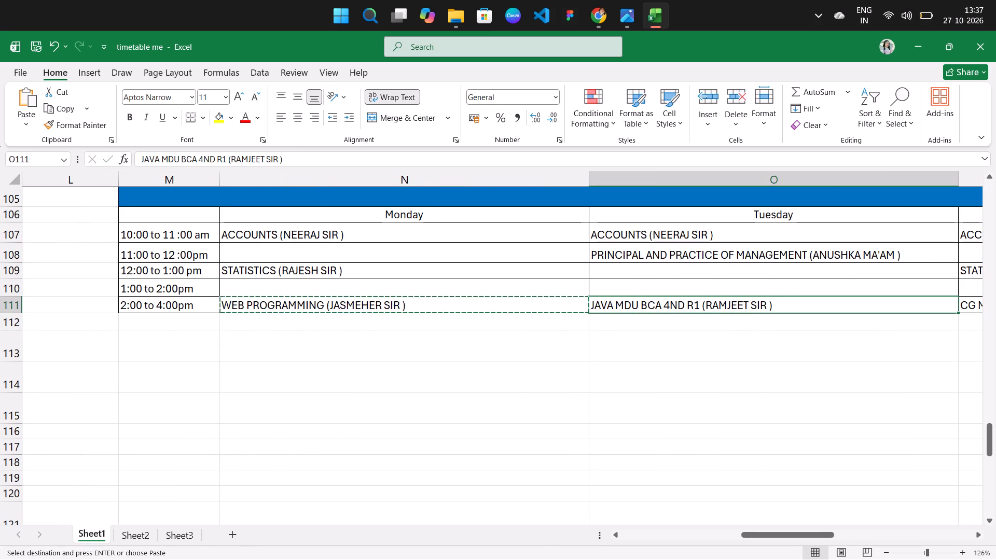
key(ctrl+v)
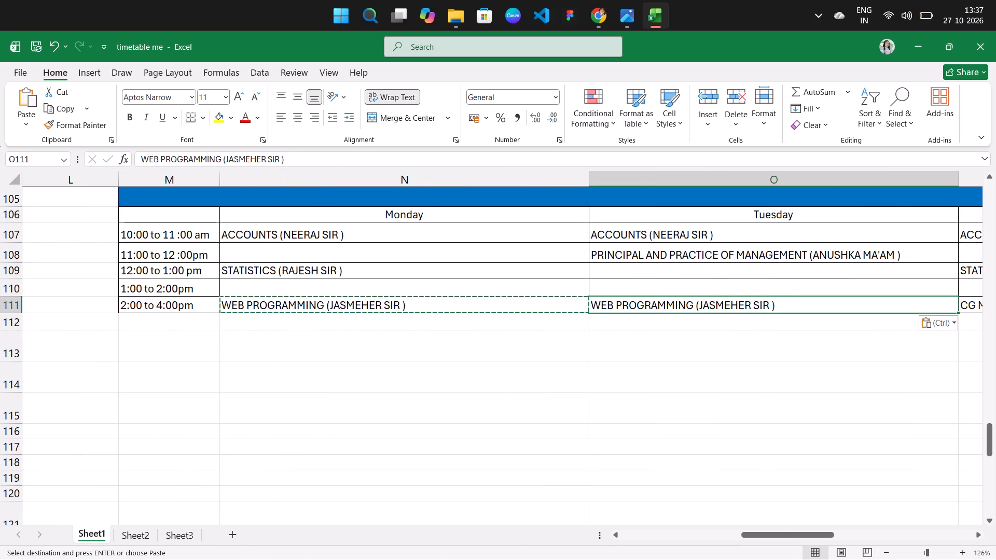
key(ctrl+c)
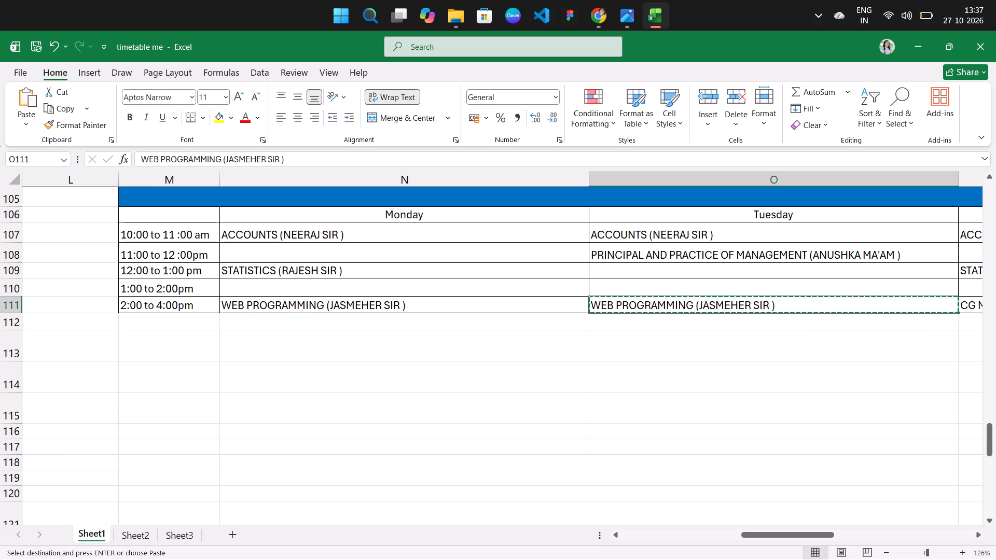
scroll(584, 304, left, 5)
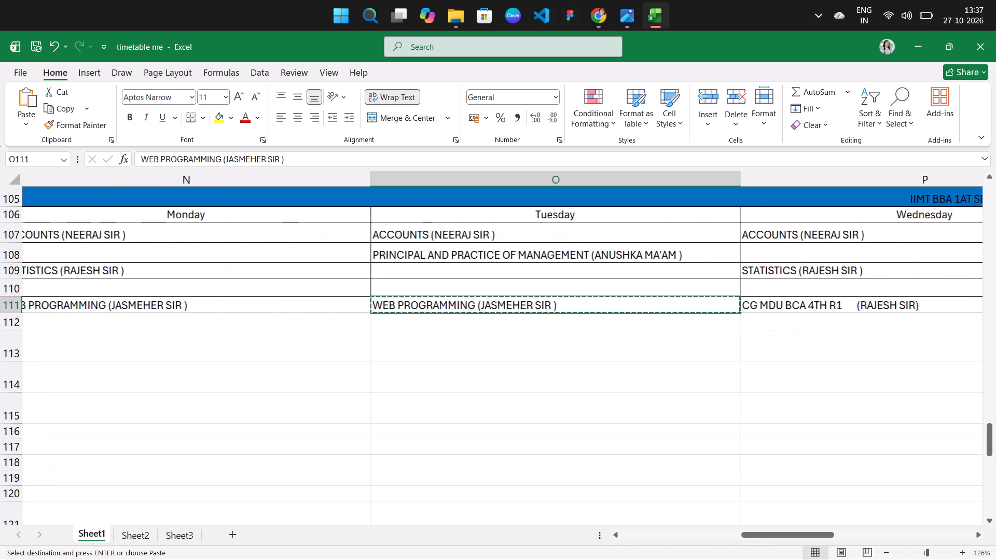
key(Right)
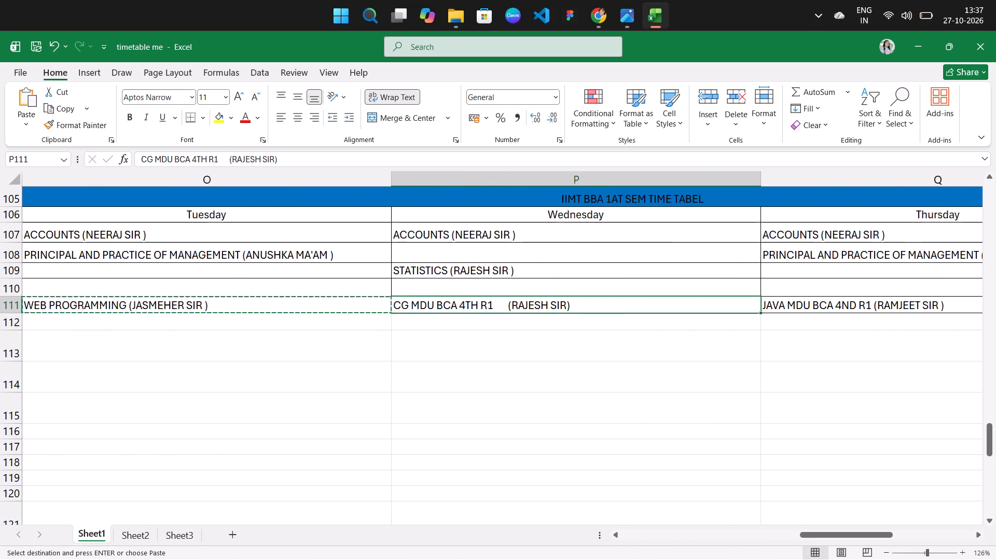
key(ctrl+v)
key(Right)
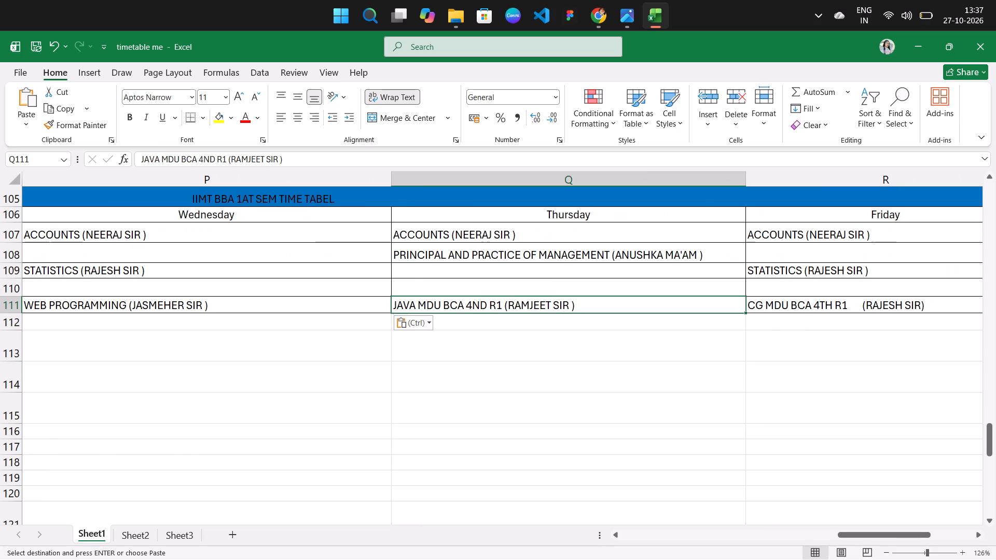
key(ctrl+v)
Clear Friday's 2:00 to 4:00 class in R111.
key(Right)
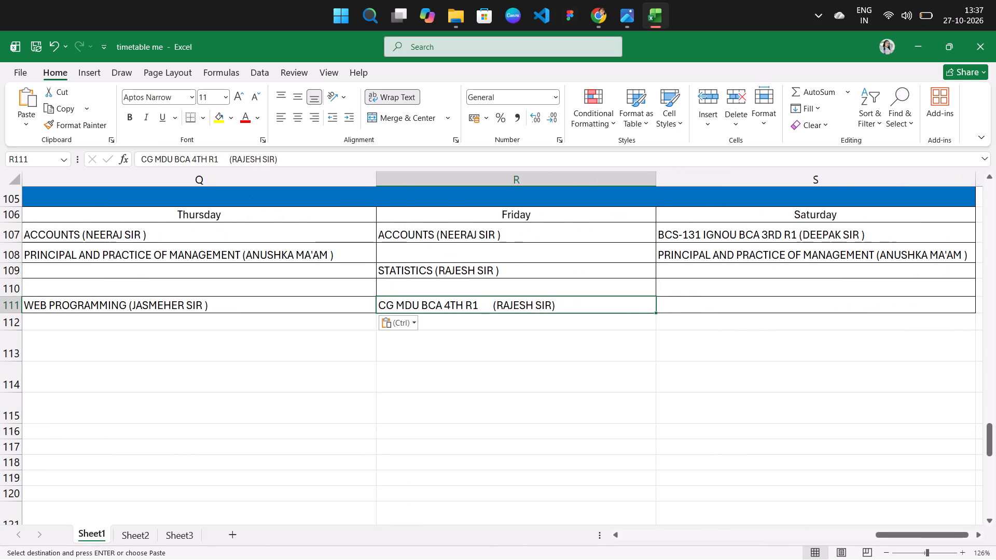
key(BackSpace)
key(Right)
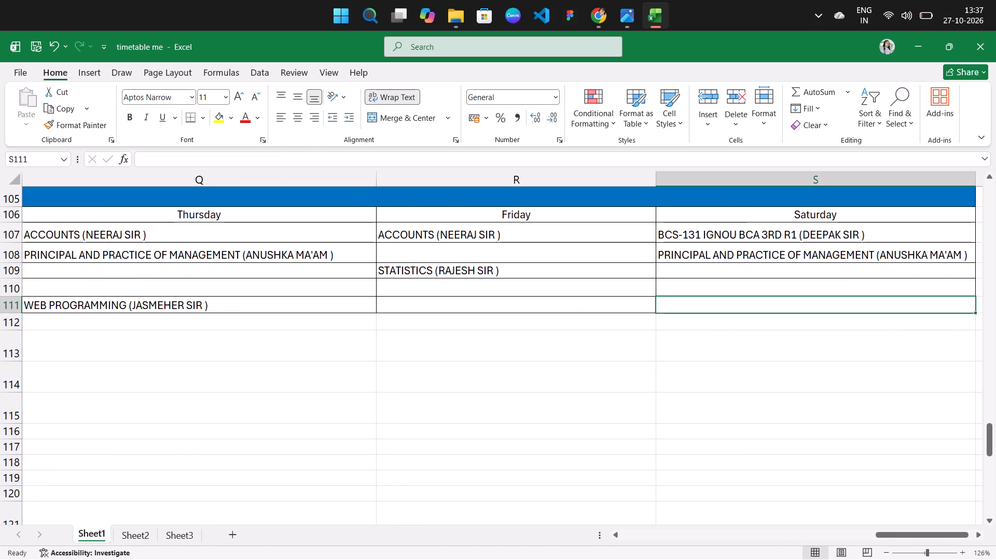
Copy Thursday's "WEB PROGRAMMING (JASMEHER SIR )" class from Q111 into Saturday's 2:00 to 4:00 slot, S111.
key(ctrl+v)
scroll(584, 304, right, 2)
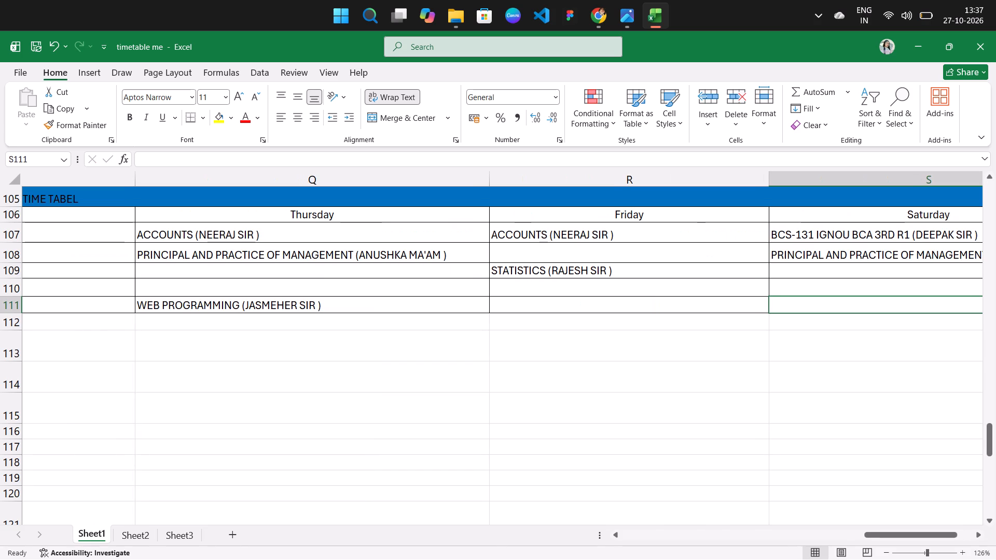
click(414, 307)
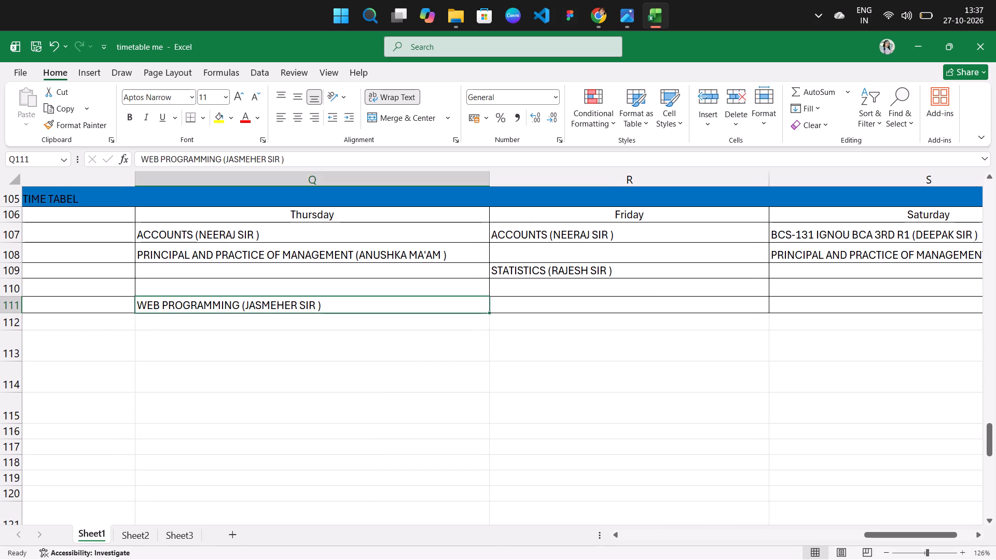
key(ctrl+c)
key(Right)
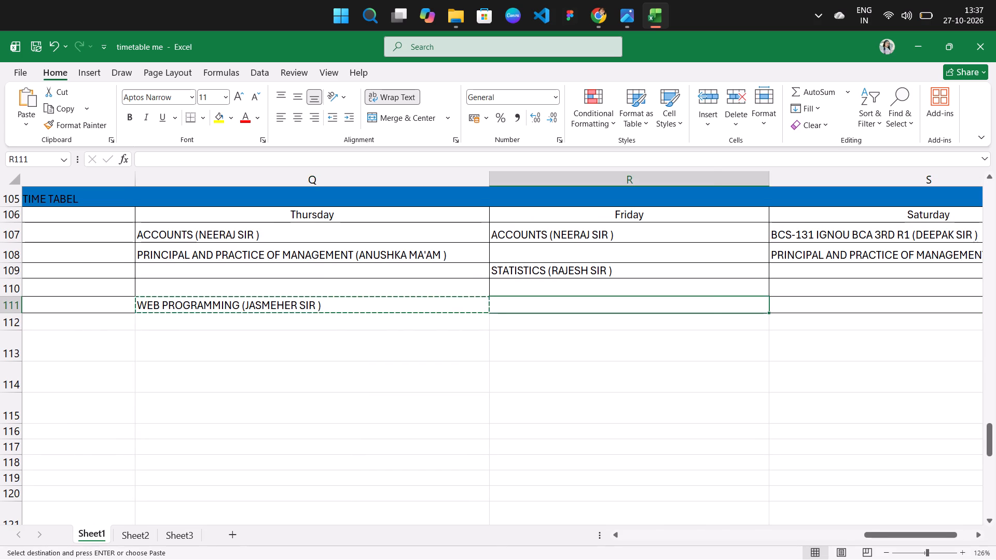
key(Right)
key(ctrl+v)
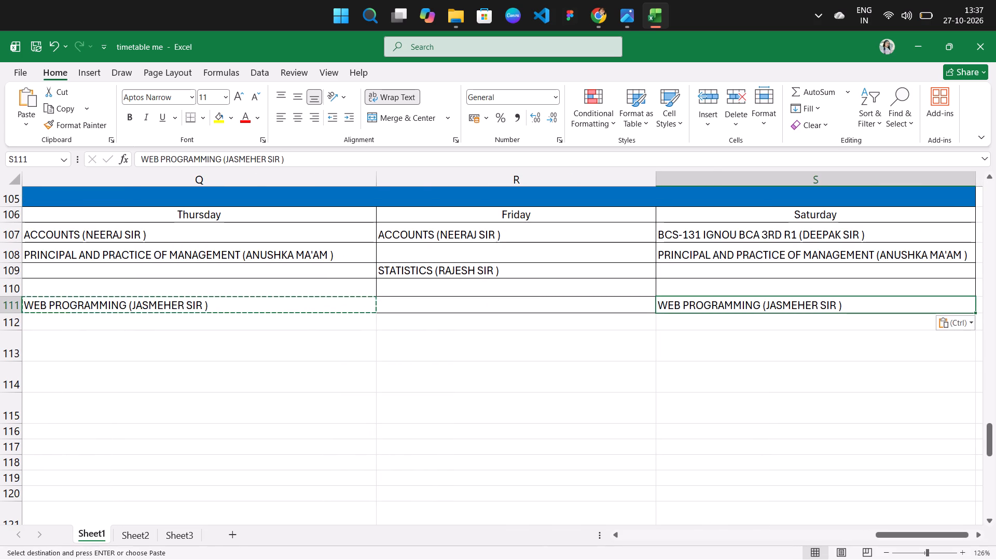
Clear Wednesday's 2:00 to 4:00 class in P111.
key(Left)
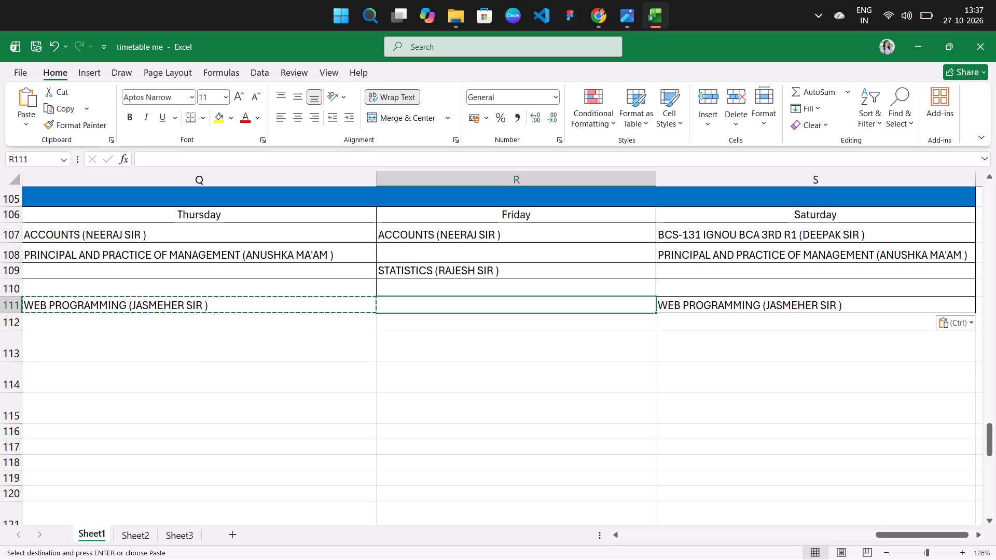
key(Left)
key(Left)
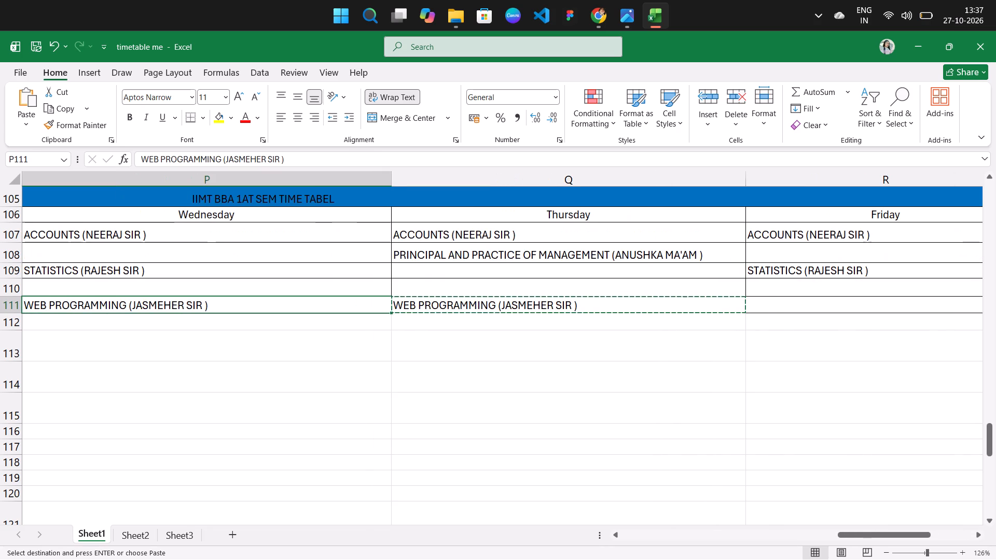
key(Left)
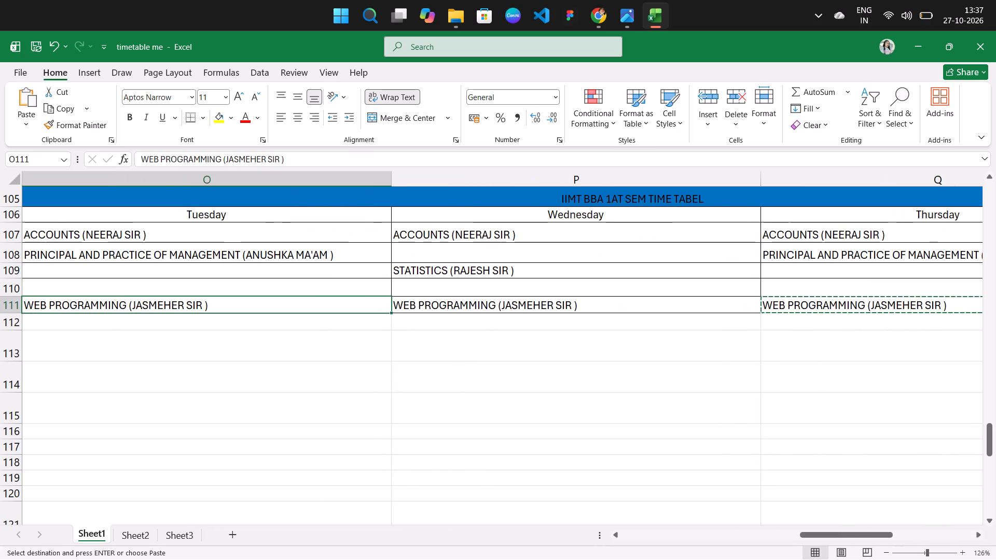
key(Right)
key(BackSpace)
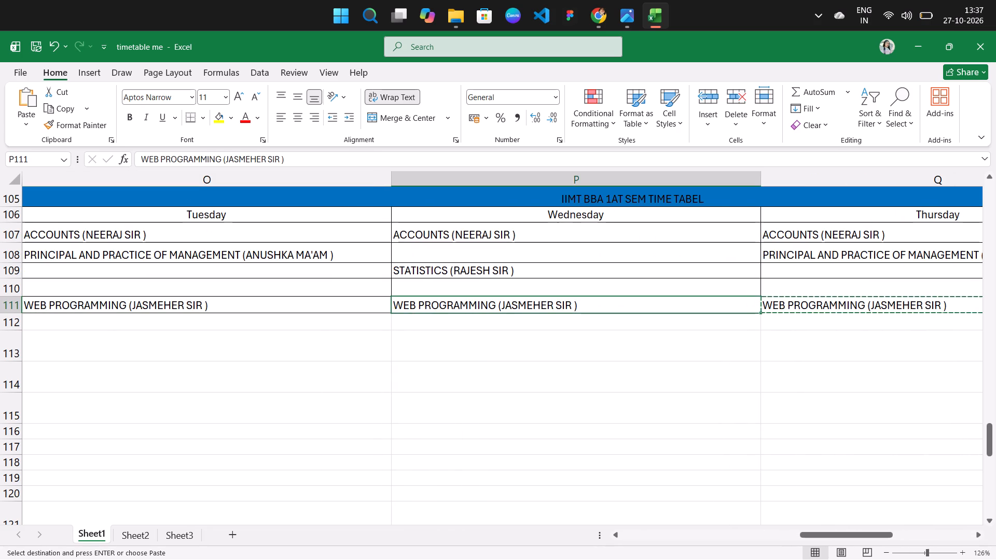
key(Left)
Clear Monday's 2:00 to 4:00 class in N111.
key(Left)
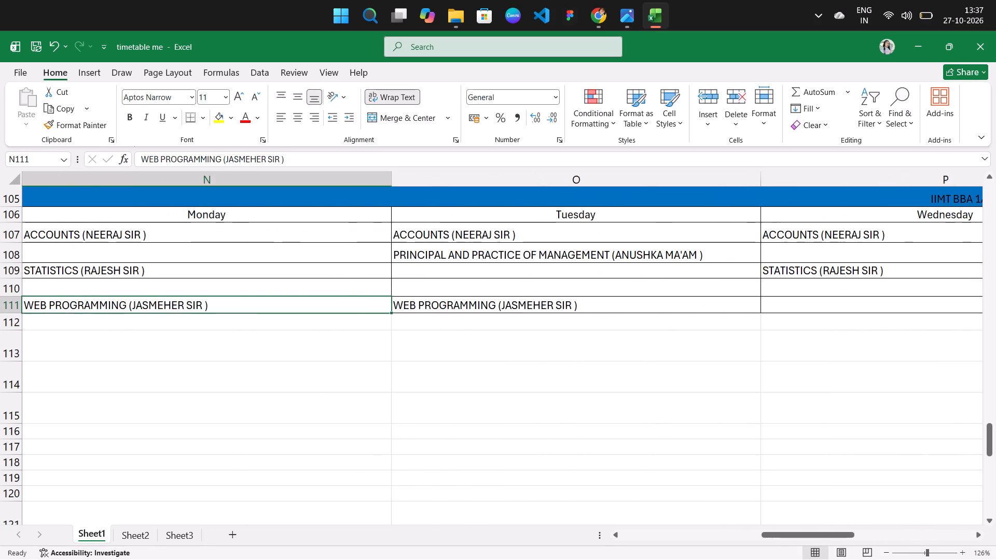
key(Left)
key(Right)
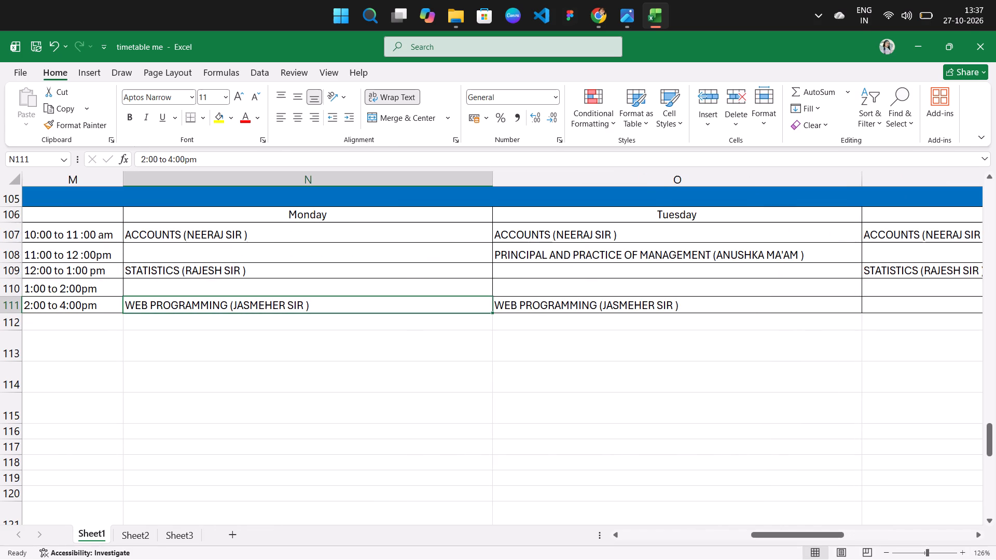
key(BackSpace)
click(414, 307)
scroll(414, 307, right, 4)
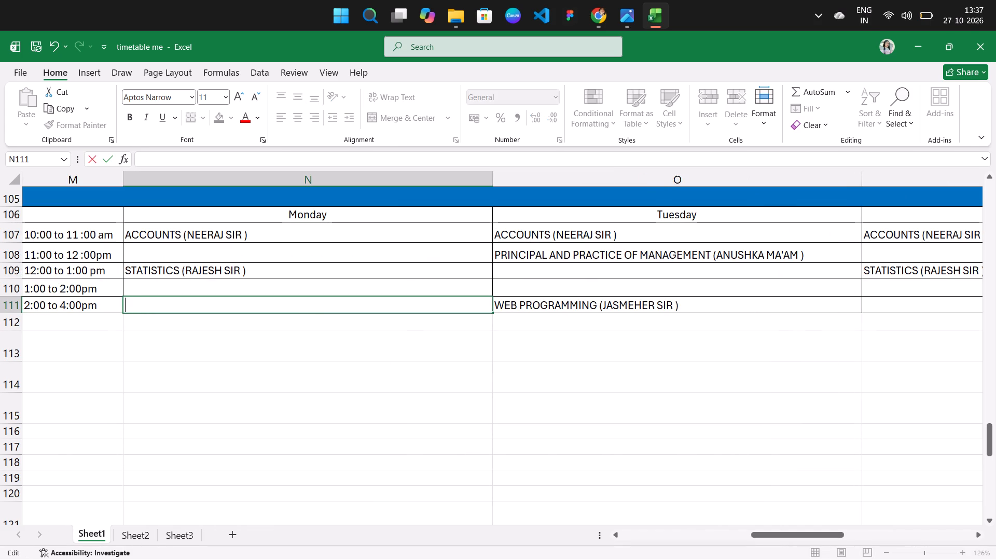
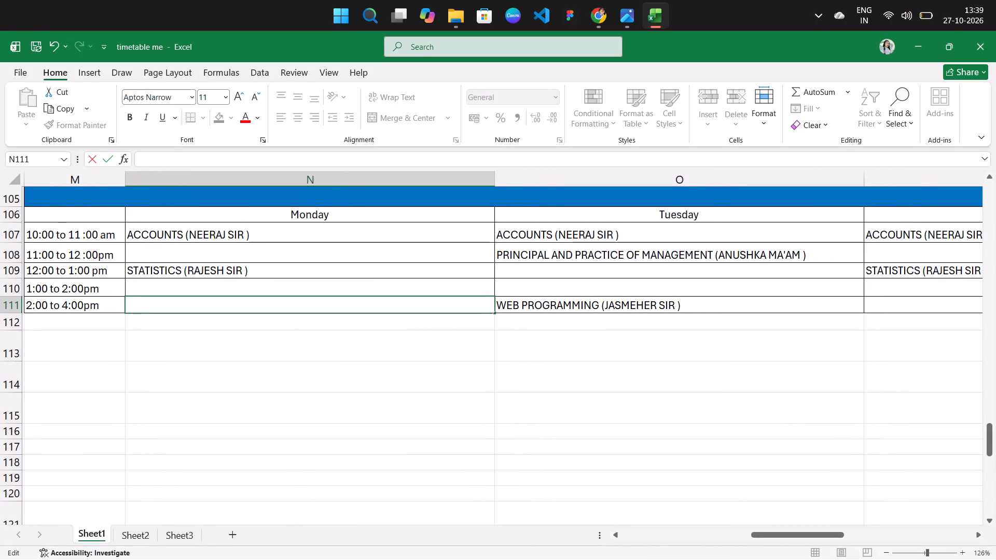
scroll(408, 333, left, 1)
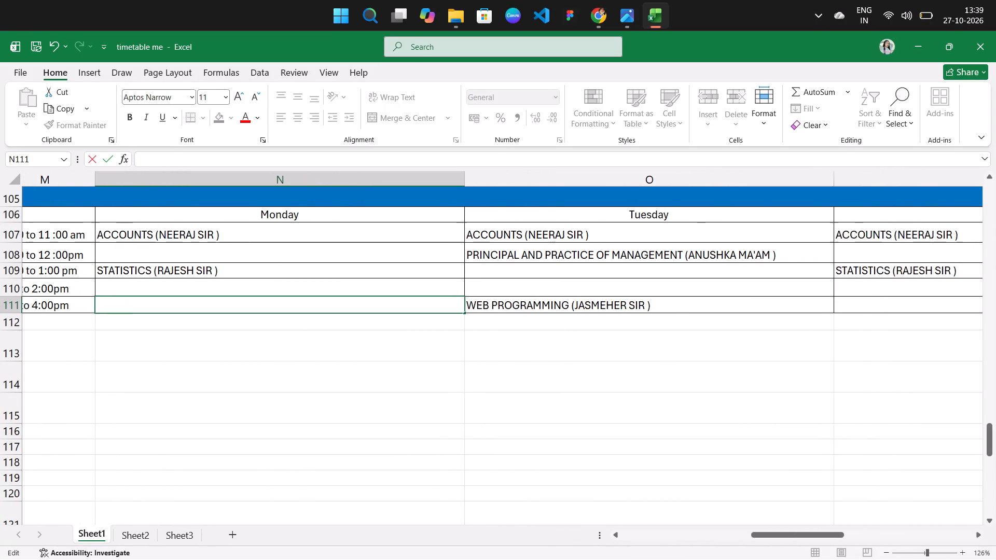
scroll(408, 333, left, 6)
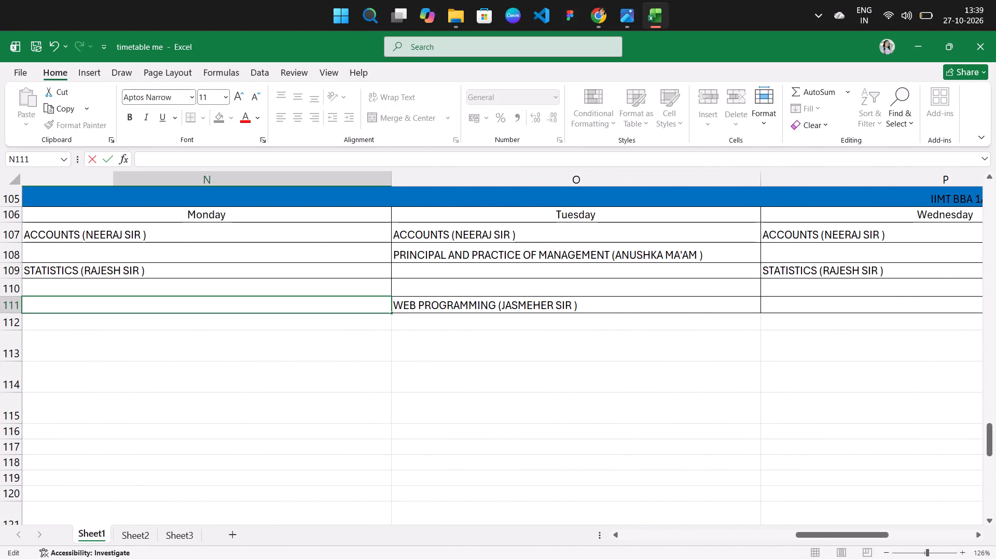
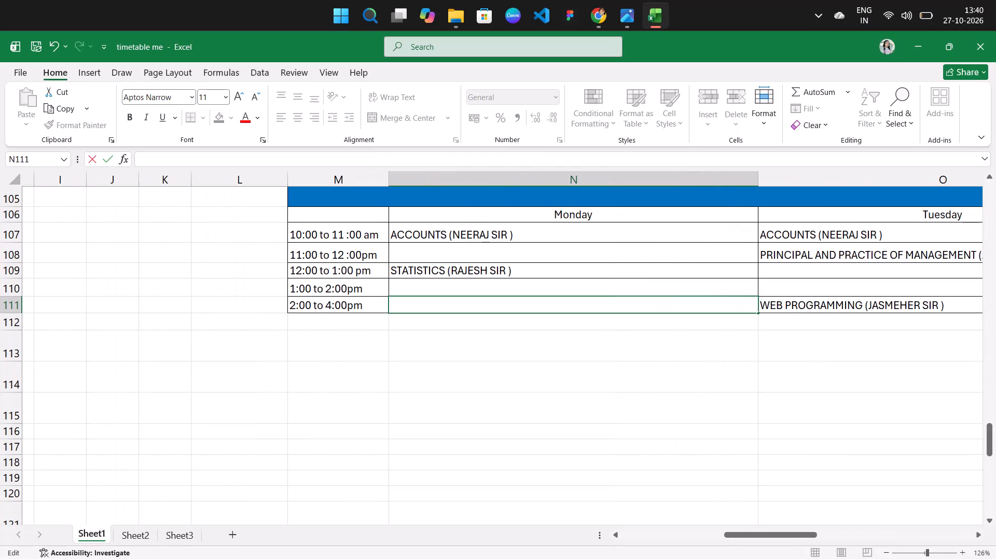
Narrow the Monday column N of the BBA timetable to just fit its accounts and statistics entries on one line.
click(758, 180)
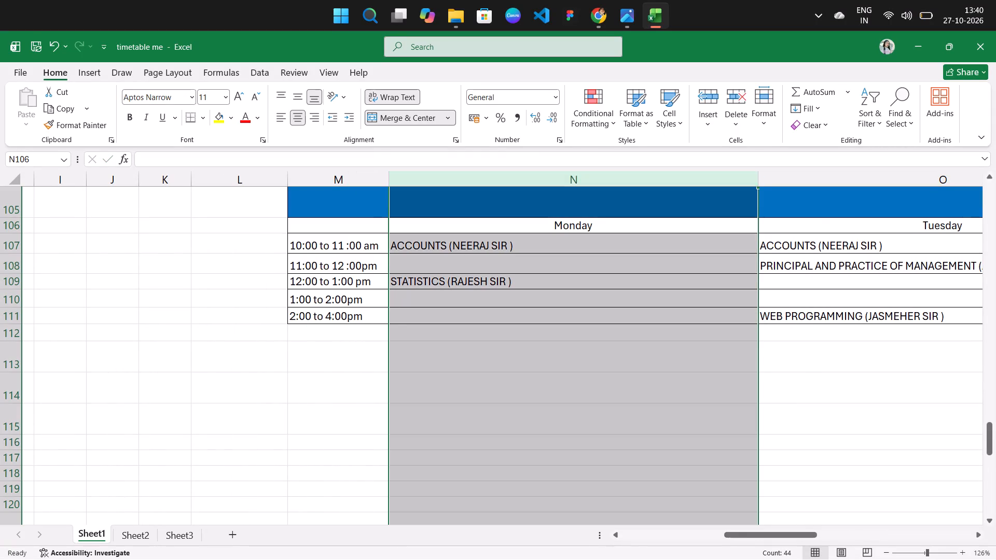
drag(760, 181, 588, 178)
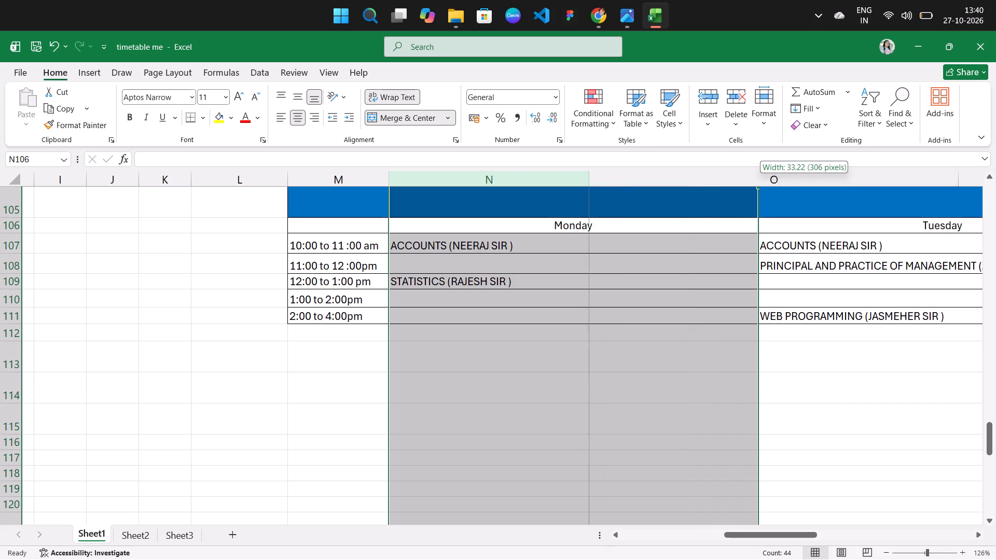
drag(588, 178, 531, 178)
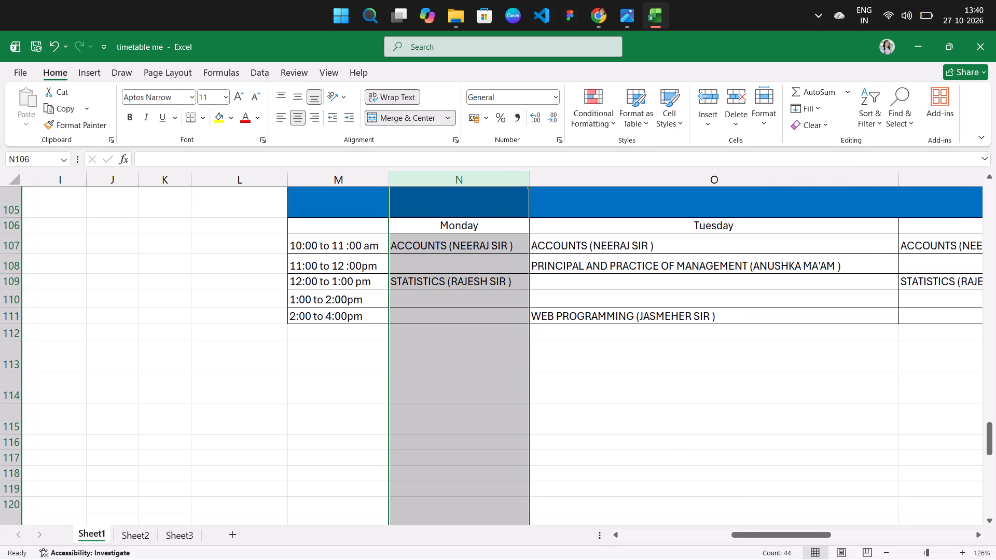
click(599, 365)
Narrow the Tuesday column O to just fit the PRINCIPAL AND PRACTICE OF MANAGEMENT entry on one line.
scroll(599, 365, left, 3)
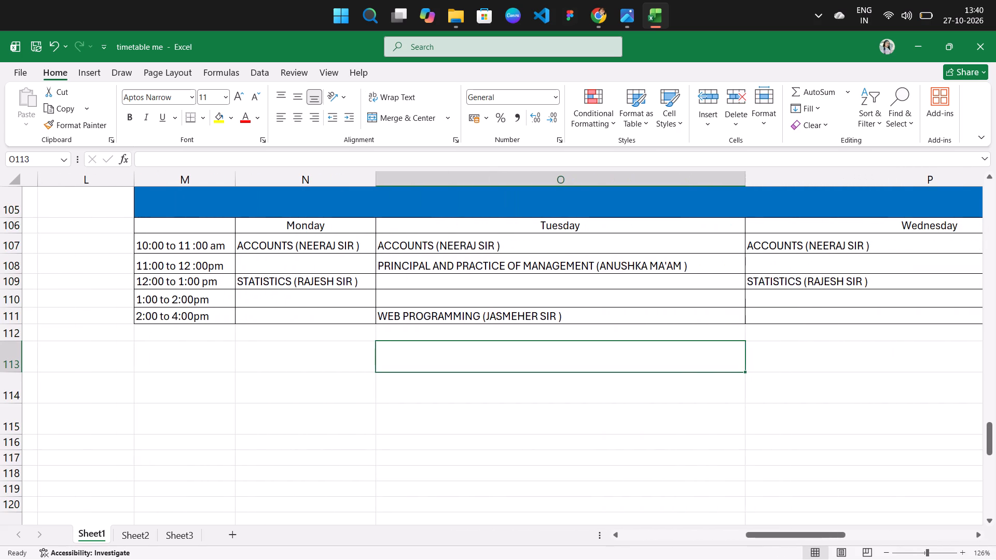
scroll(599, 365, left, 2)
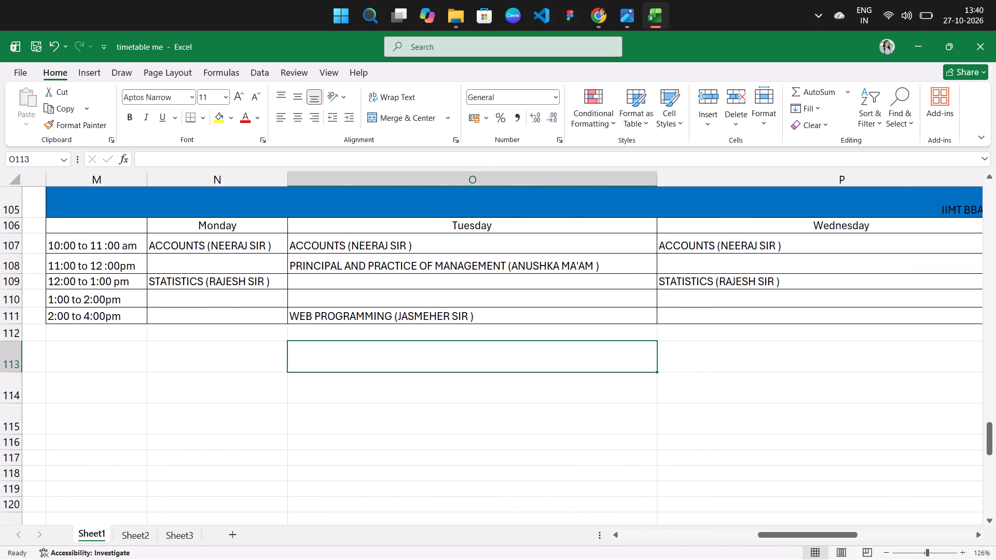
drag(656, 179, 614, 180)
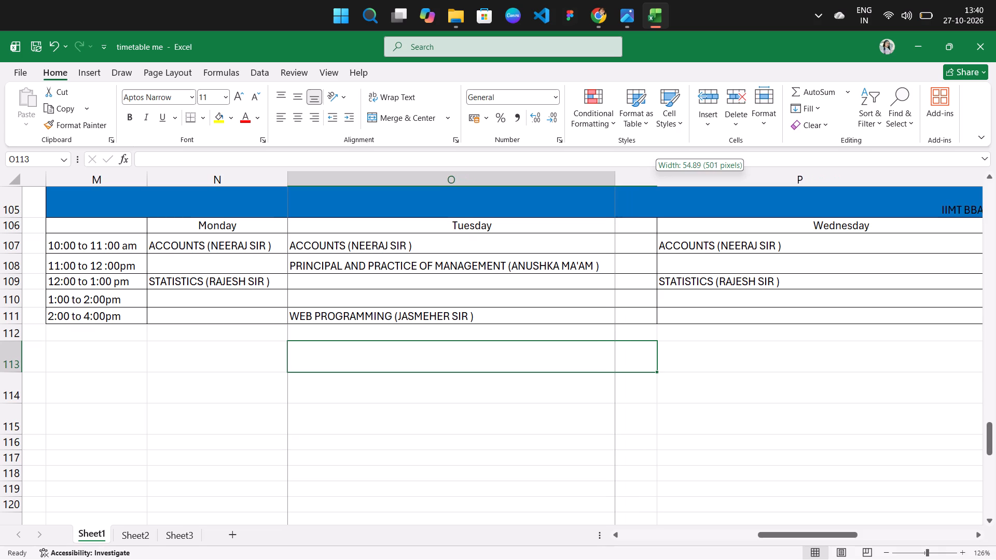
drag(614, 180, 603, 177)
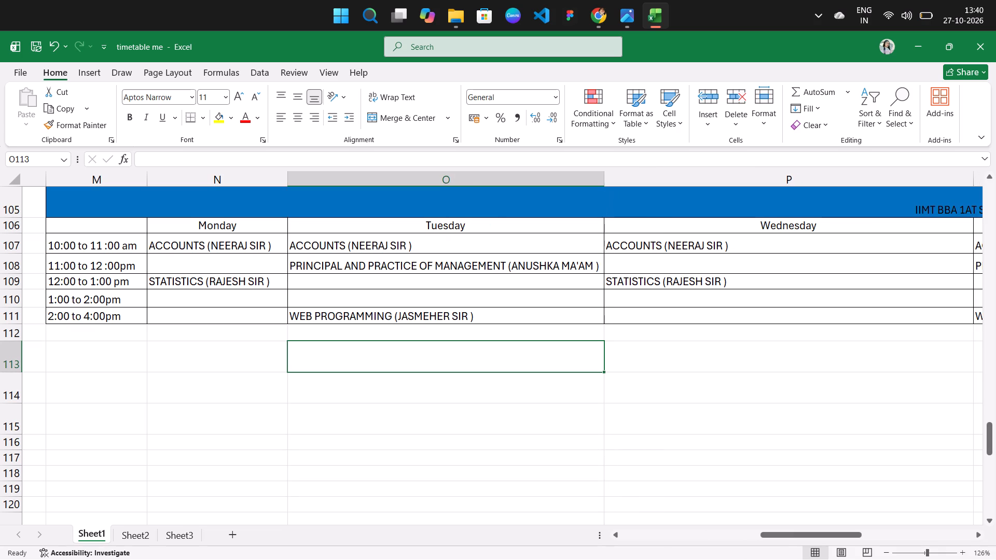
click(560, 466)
Narrow the Wednesday column P of the timetable to just fit its accounts and statistics entries on one line.
scroll(658, 338, left, 3)
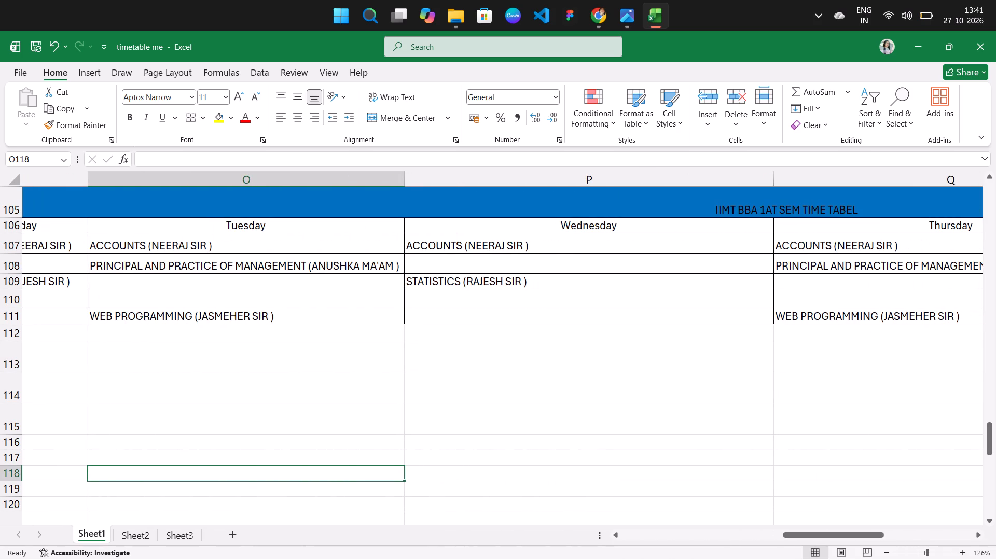
drag(776, 181, 631, 178)
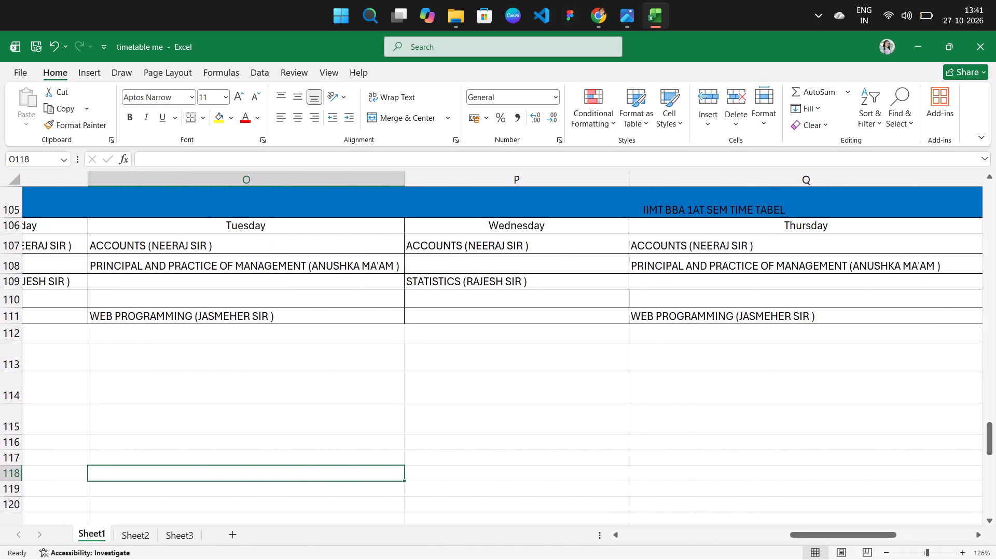
scroll(646, 335, left, 3)
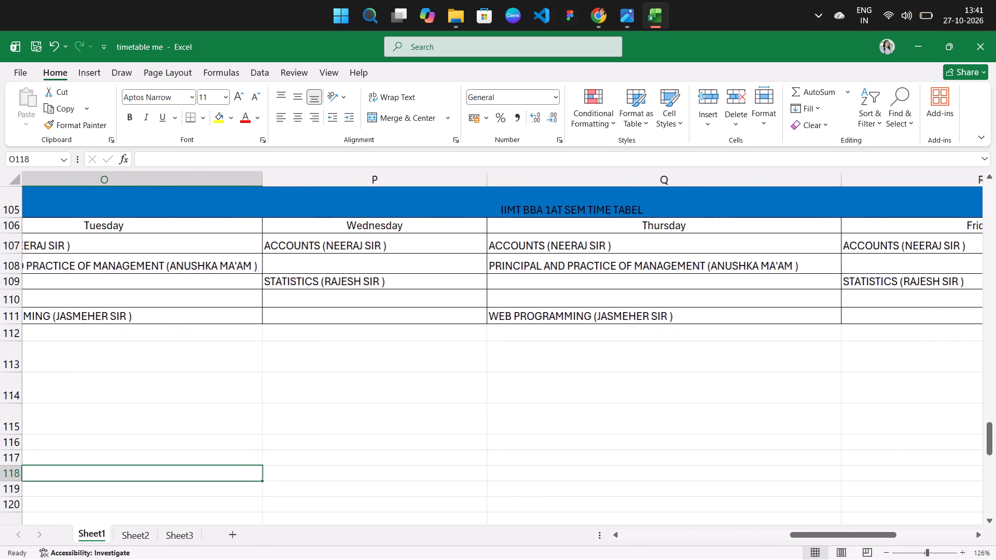
drag(479, 177, 432, 175)
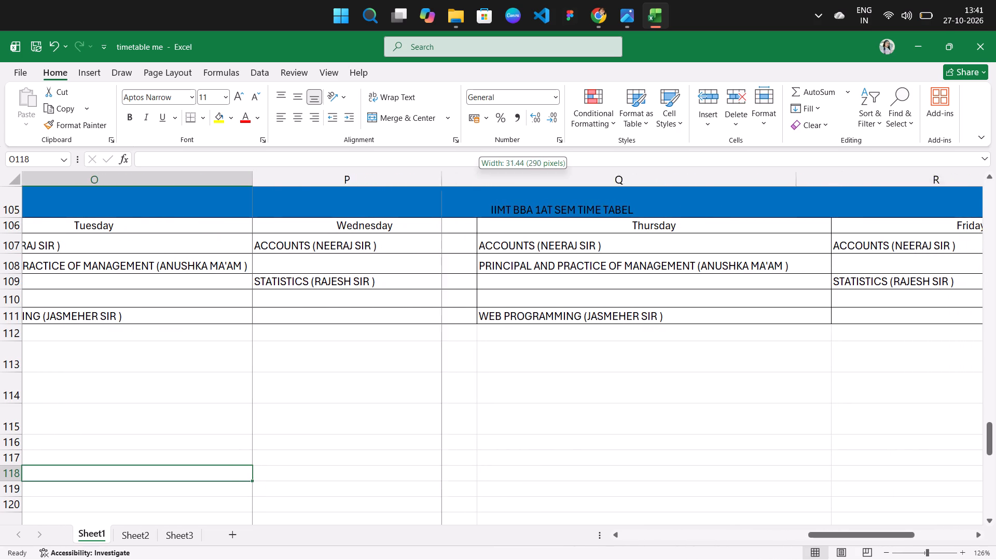
drag(432, 175, 400, 174)
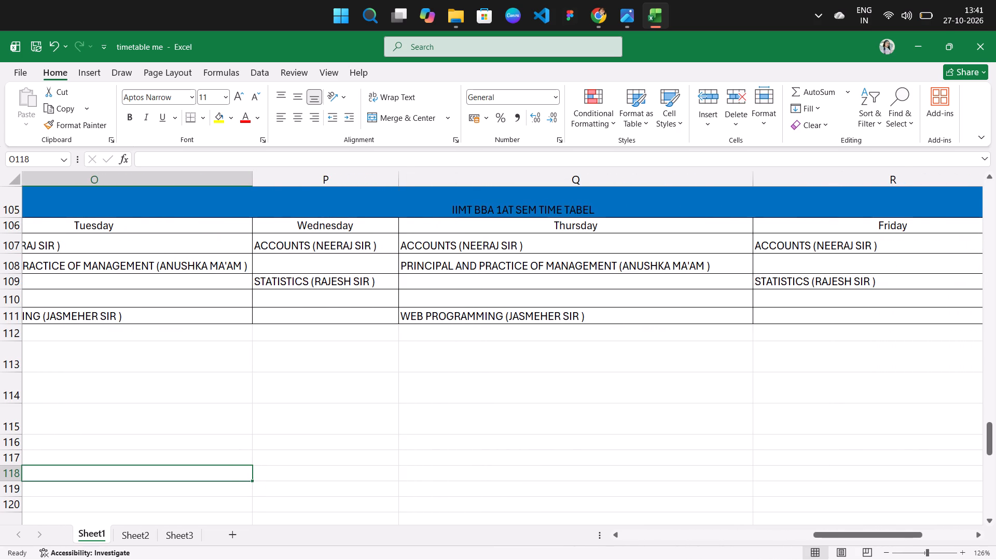
Narrow the Thursday column Q slightly, keeping its PRINCIPAL AND PRACTICE OF MANAGEMENT entry on a single line.
drag(753, 180, 704, 180)
scroll(663, 287, up, 1)
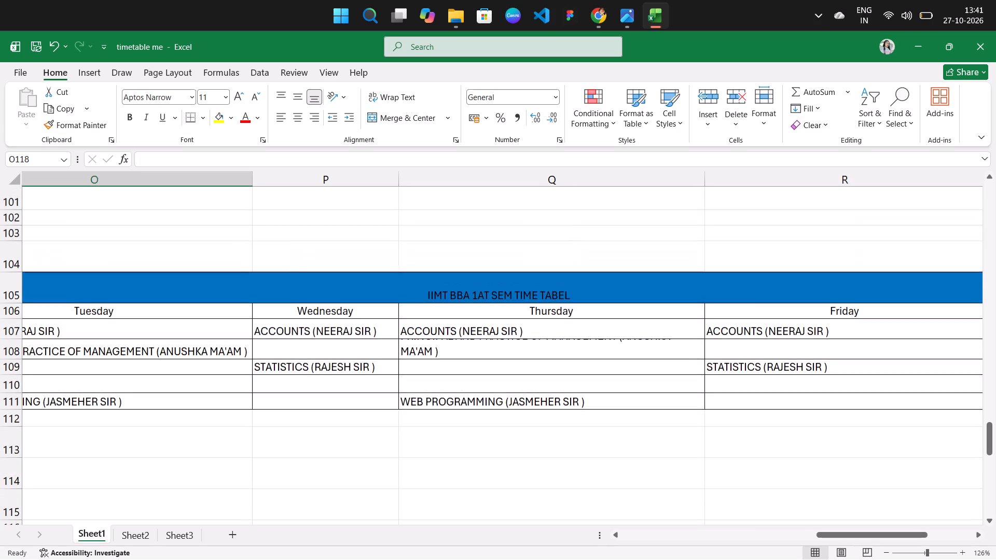
scroll(663, 287, up, 1)
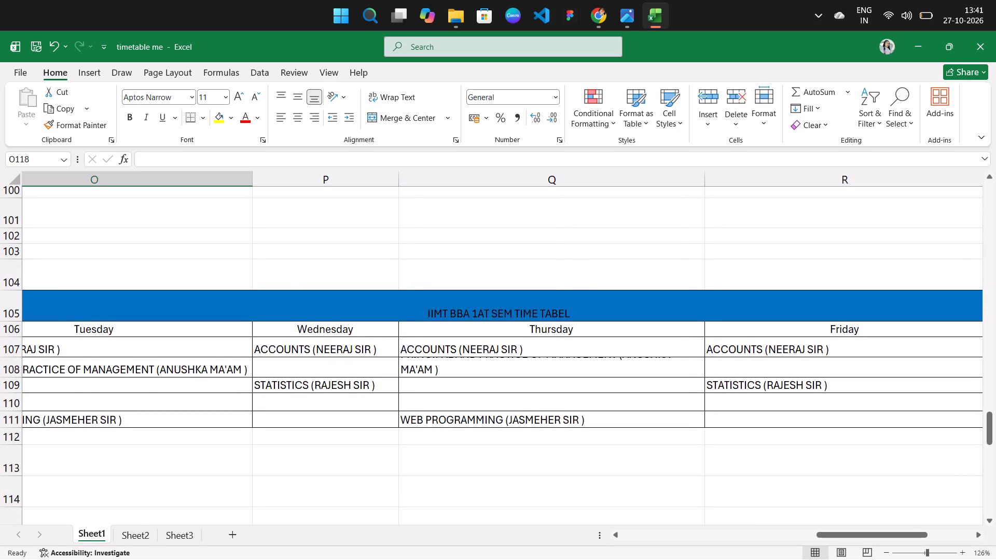
drag(707, 177, 727, 175)
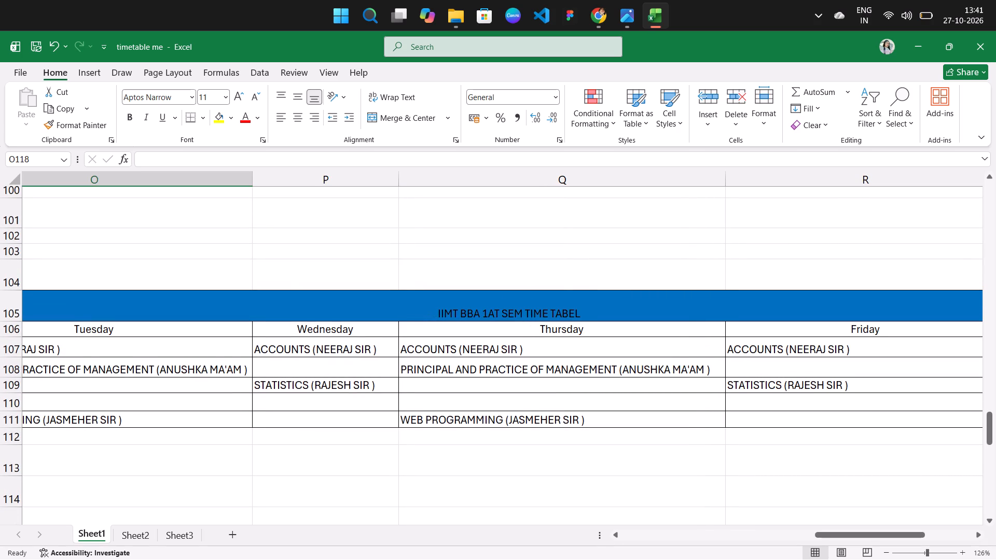
Narrow the Friday column R of the timetable to just fit its accounts and statistics entries on one line.
scroll(715, 348, left, 5)
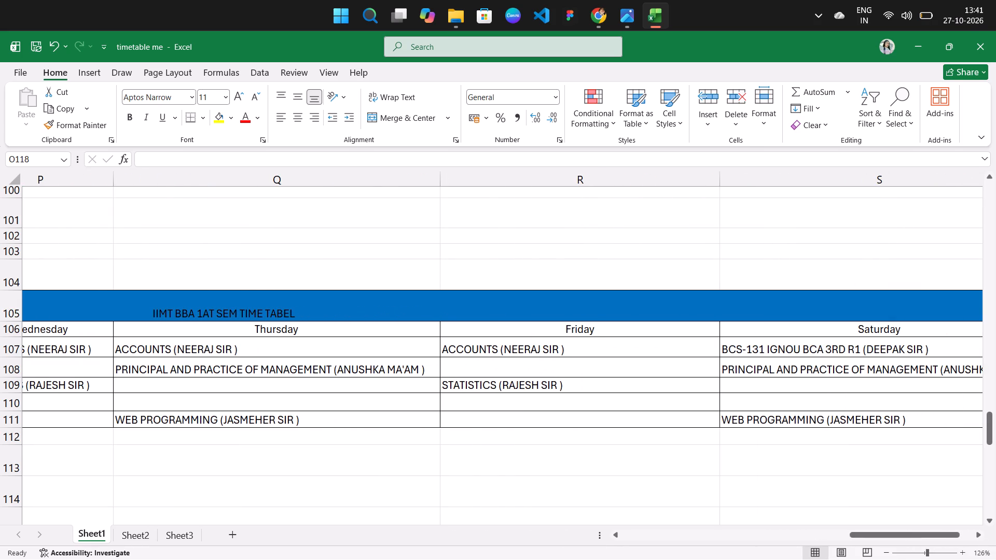
drag(720, 180, 604, 192)
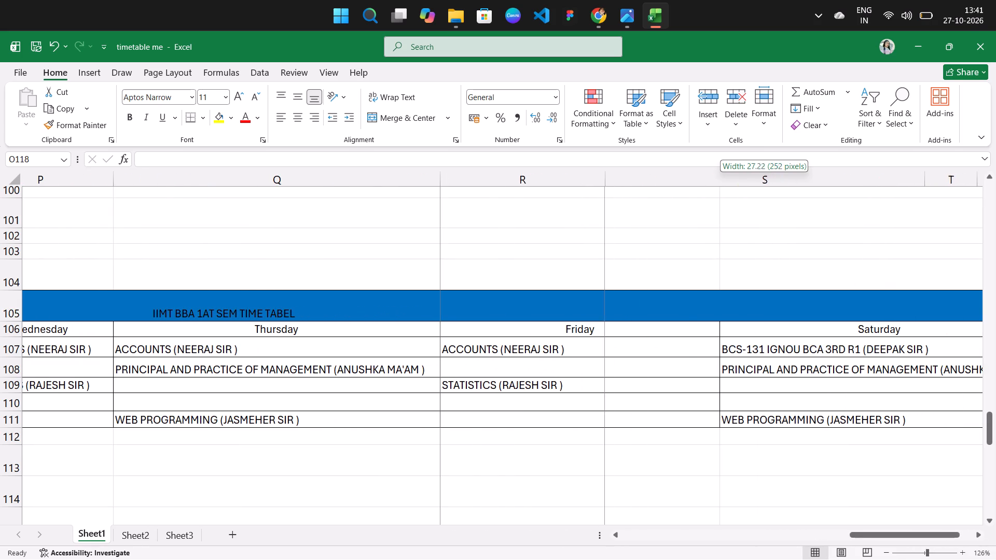
drag(604, 192, 584, 188)
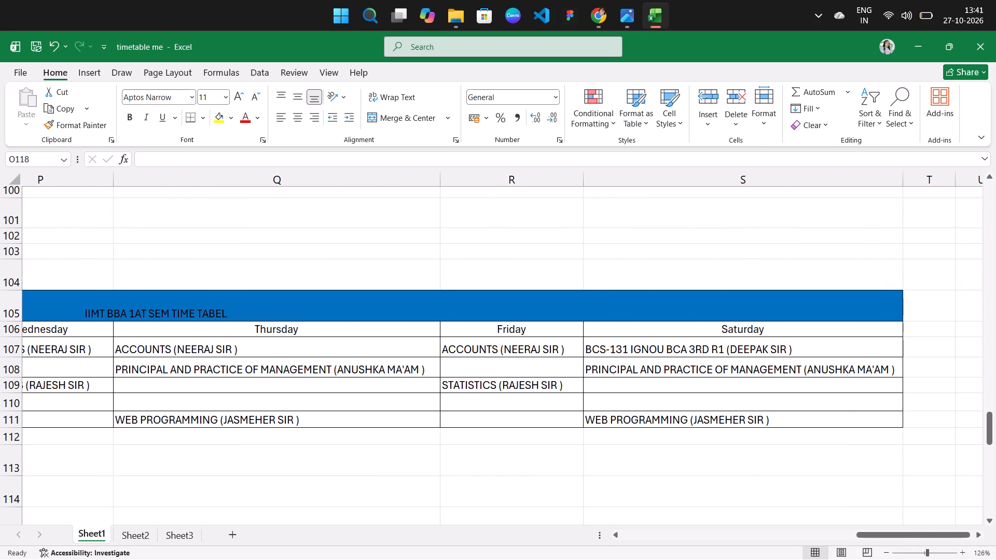
Zoom the sheet out to 80% and set the Tuesday column O to about 57.56 wide, fitting its management entry on one line.
scroll(638, 398, down, 1)
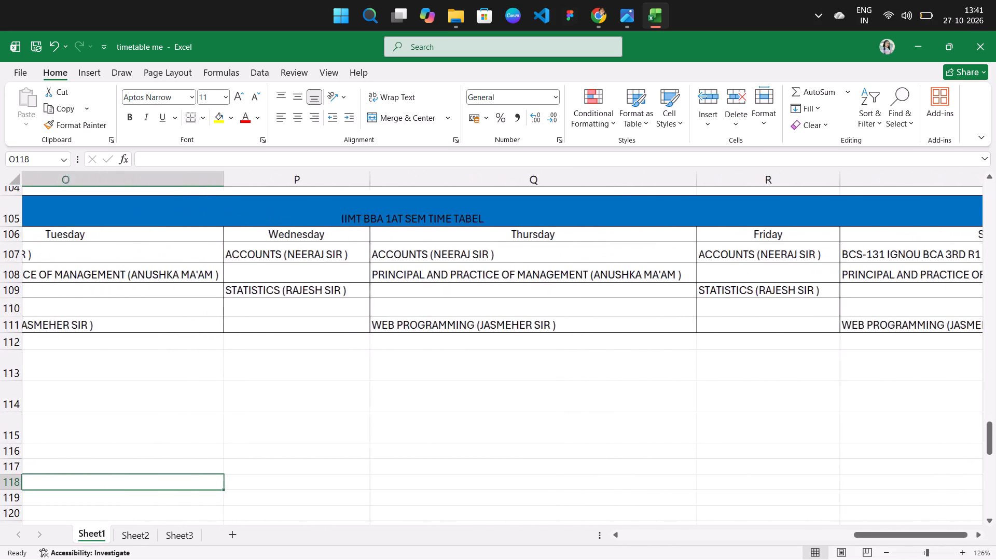
scroll(638, 398, right, 2)
scroll(638, 398, left, 1)
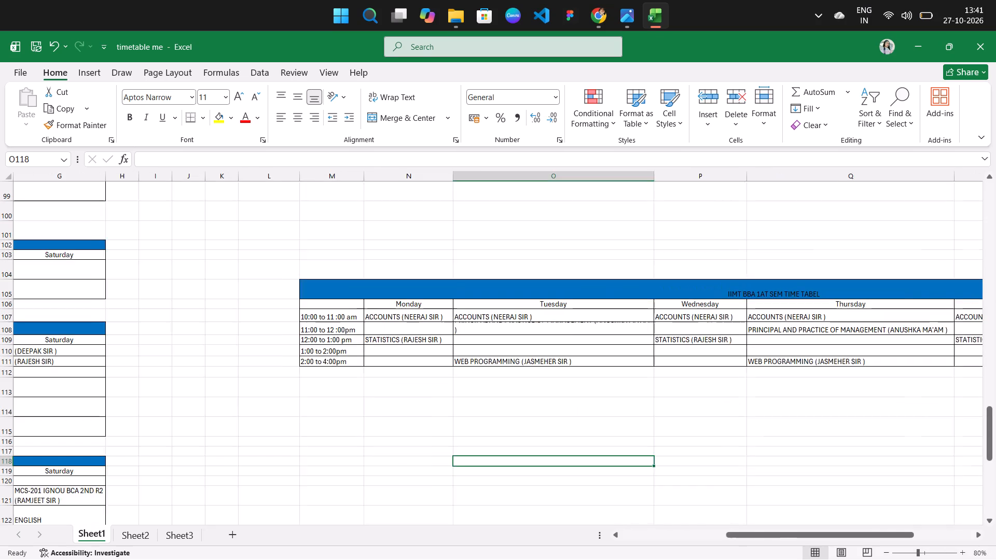
scroll(638, 398, left, 1)
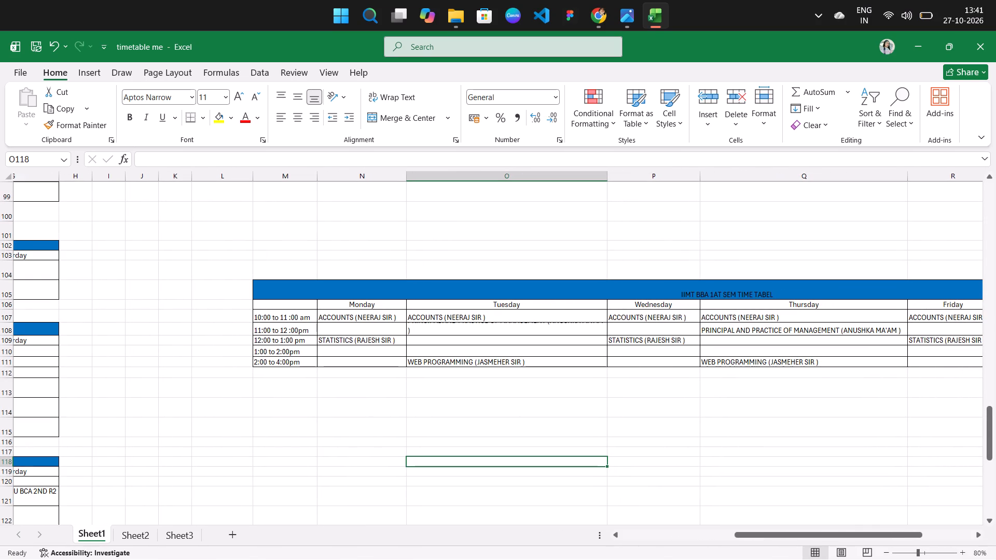
drag(607, 173, 625, 171)
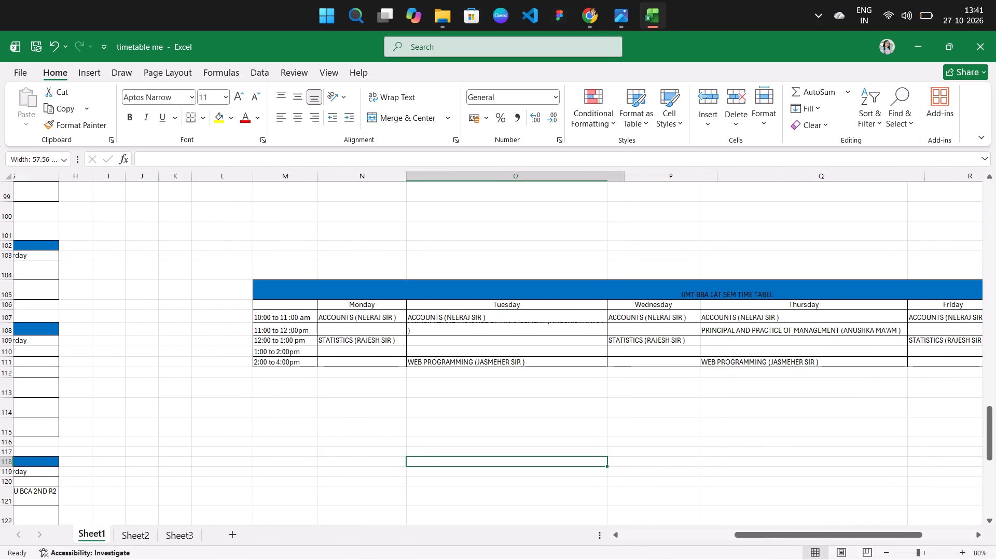
click(552, 334)
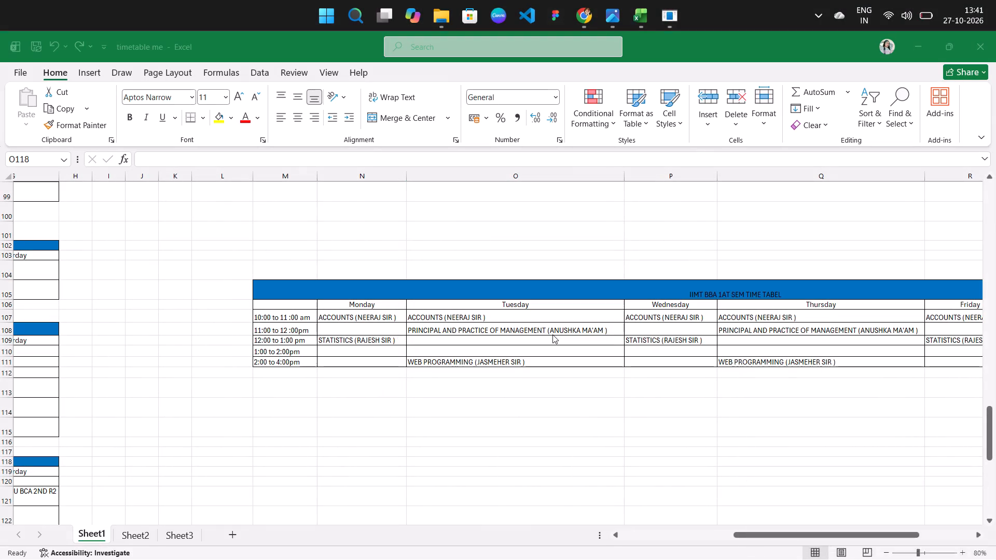
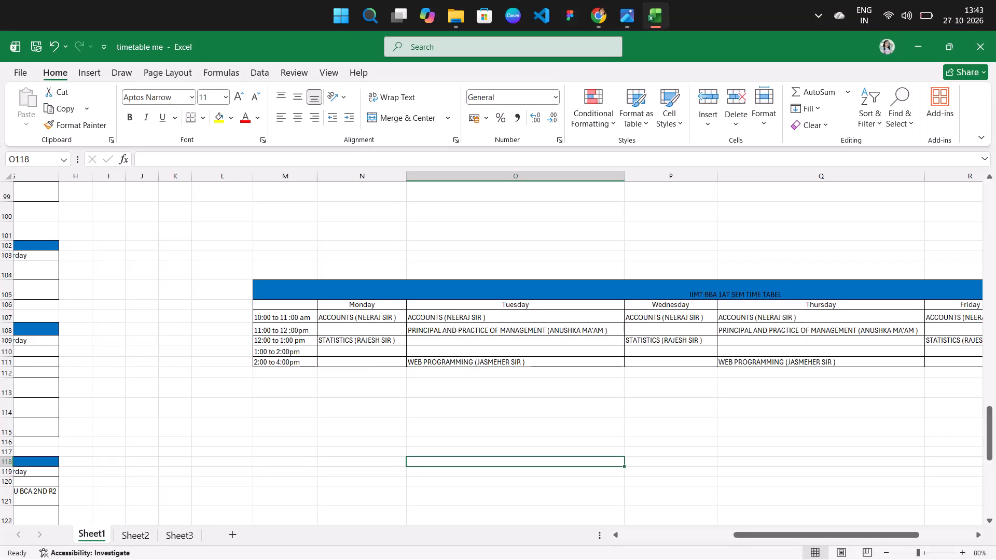
Clear the Saturday entries for the 10:00 to 11:00 am and 11:00 to 12:00 pm slots of the BBA timetable.
scroll(521, 342, left, 1)
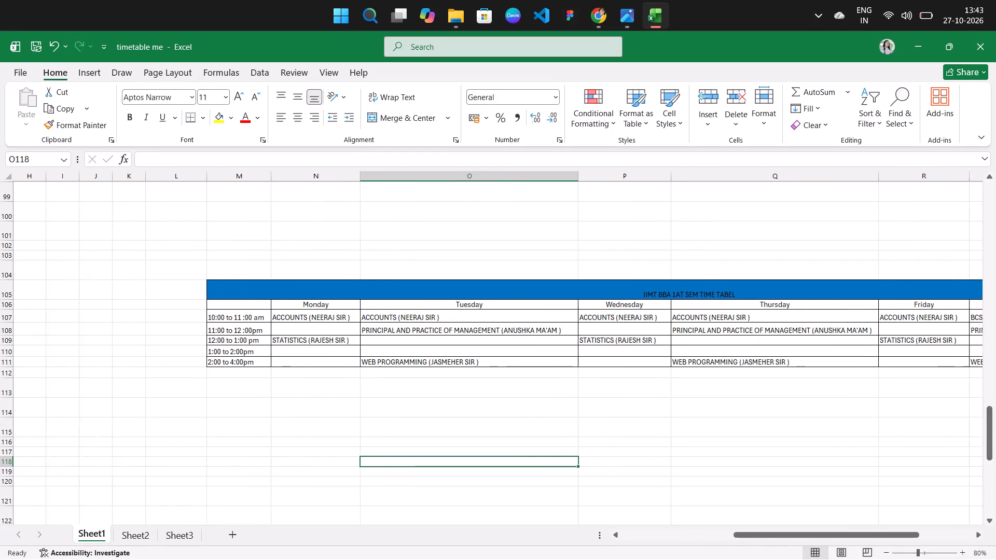
scroll(521, 342, left, 5)
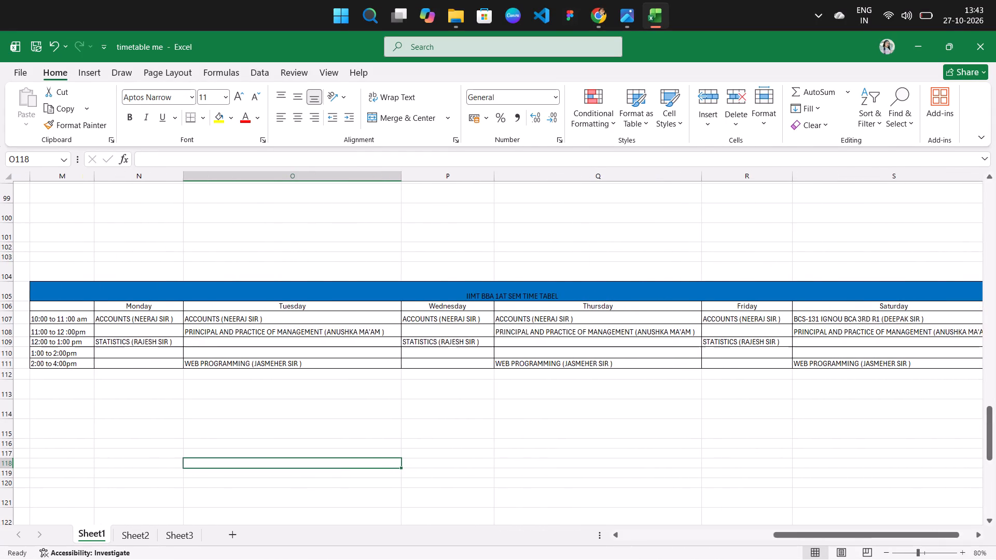
scroll(521, 342, left, 3)
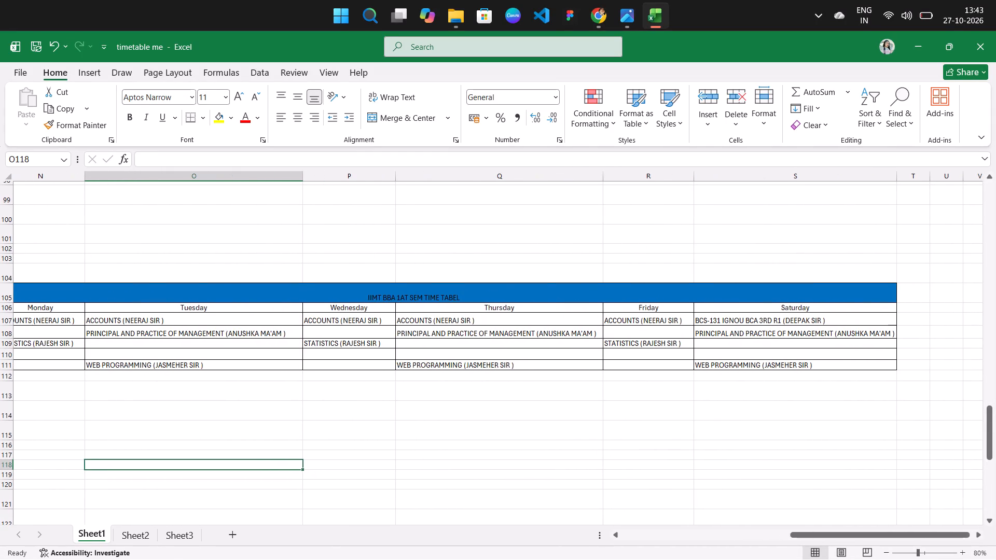
scroll(521, 342, left, 1)
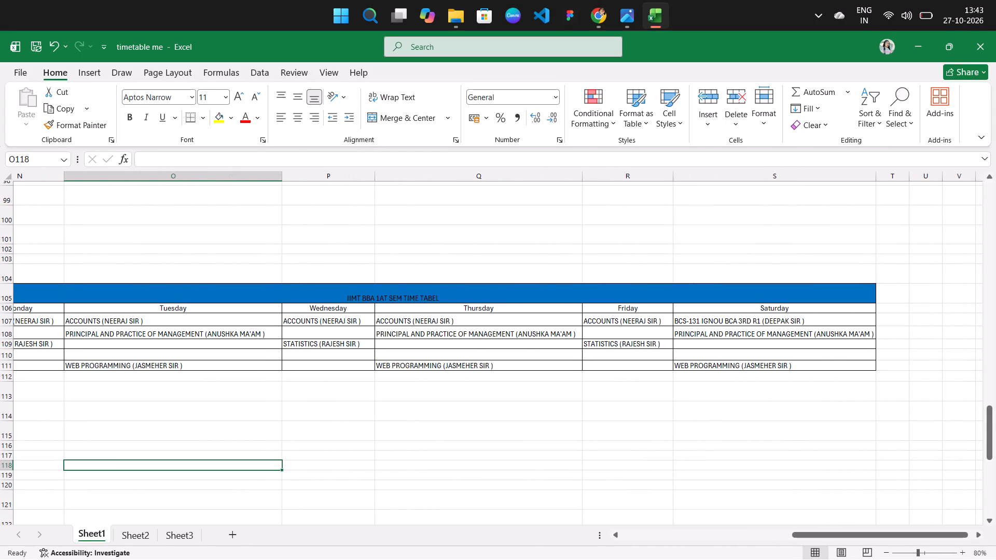
click(716, 324)
key(BackSpace)
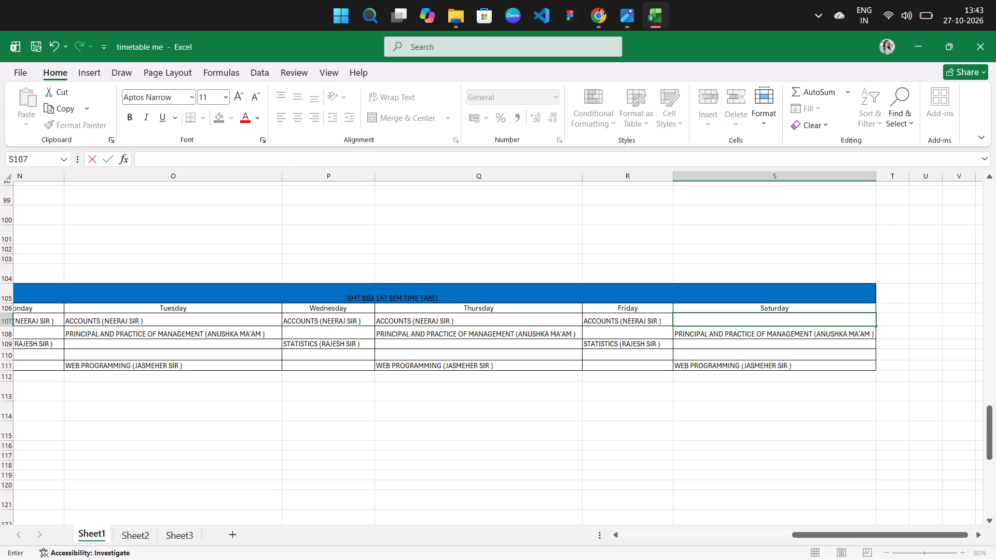
scroll(716, 324, right, 1)
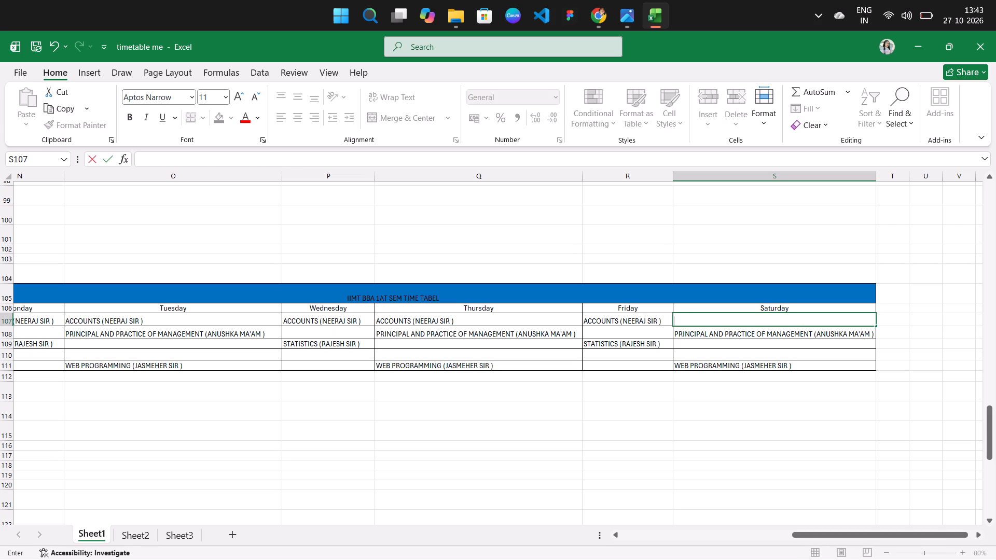
click(738, 337)
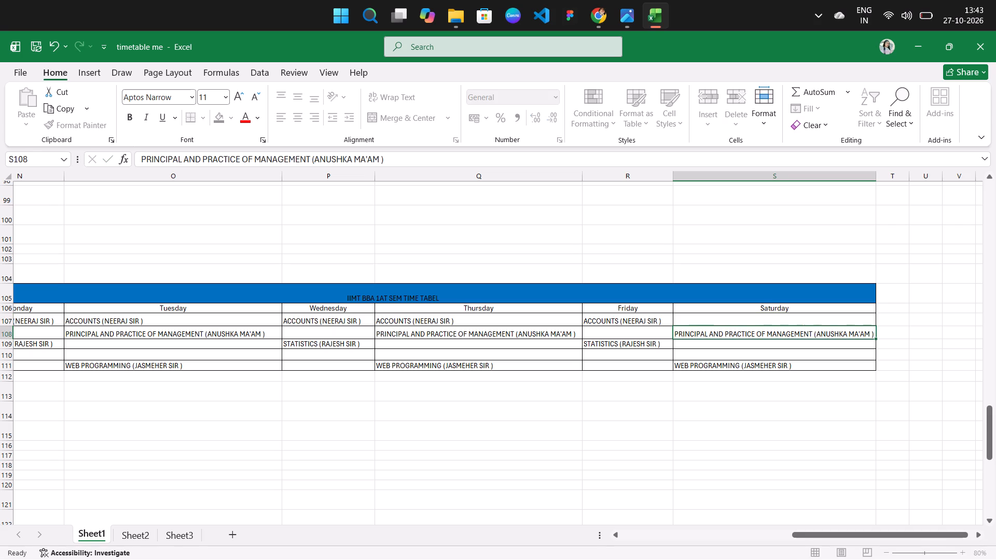
key(BackSpace)
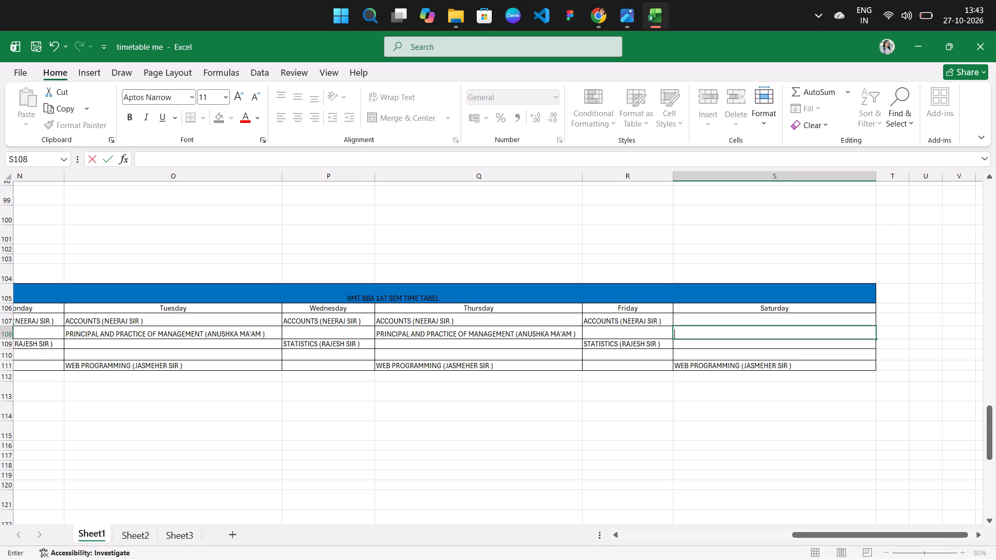
click(742, 392)
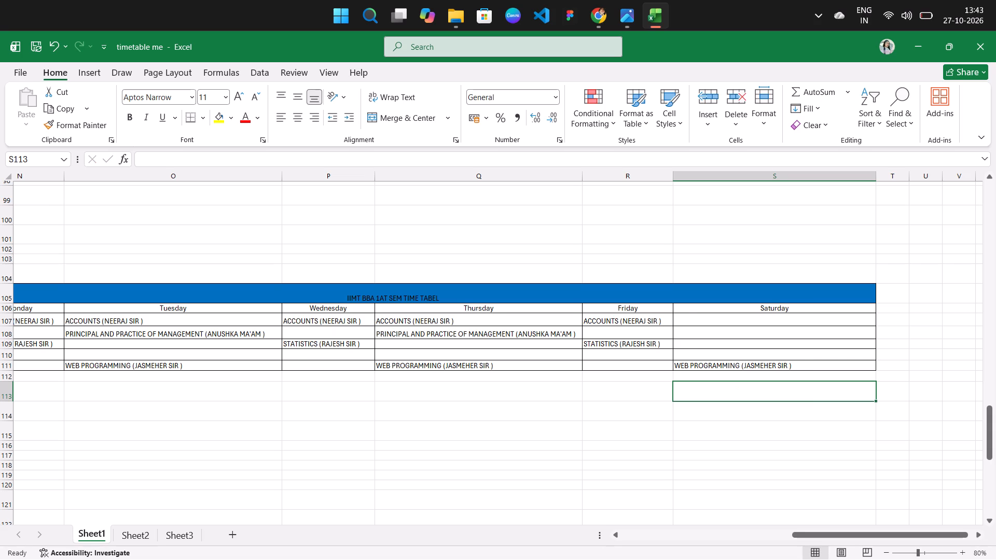
Narrow the Saturday column S of the timetable to just fit its WEB PROGRAMMING entry on one line.
scroll(742, 392, right, 4)
scroll(742, 392, left, 1)
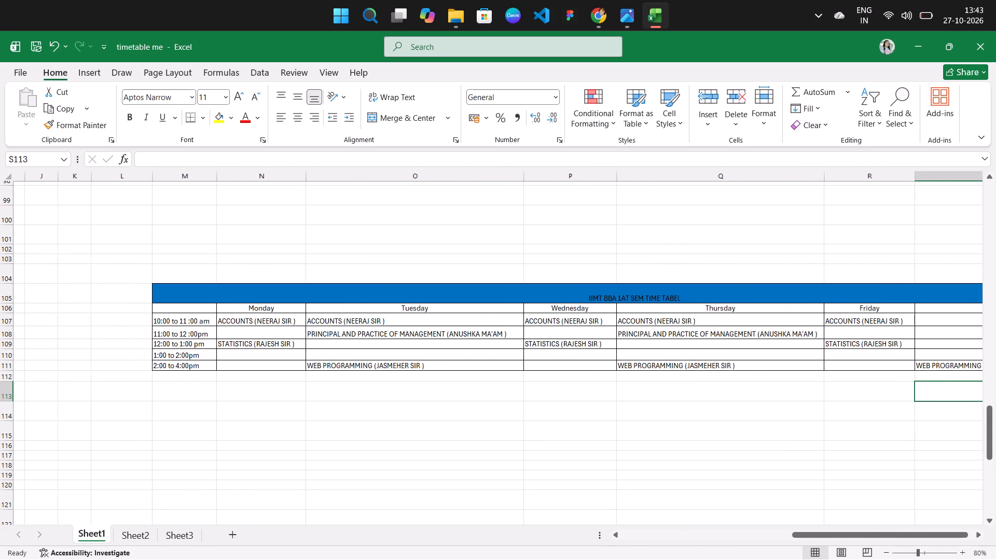
scroll(742, 392, left, 2)
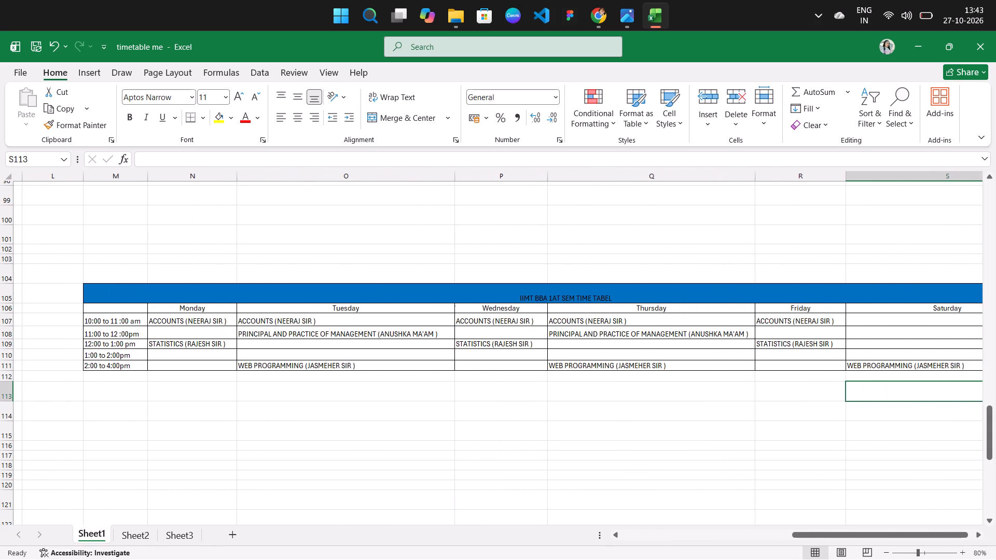
scroll(742, 392, left, 2)
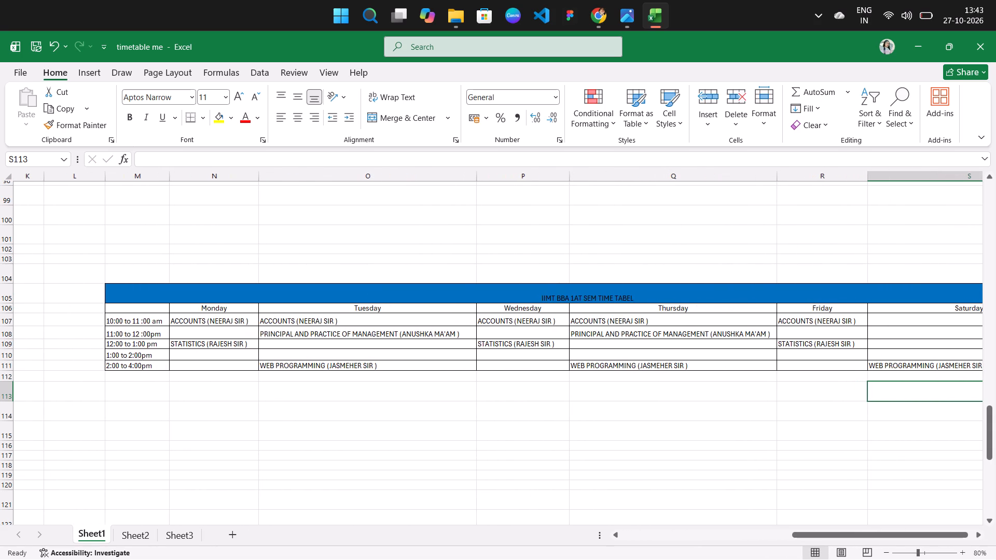
scroll(742, 392, left, 3)
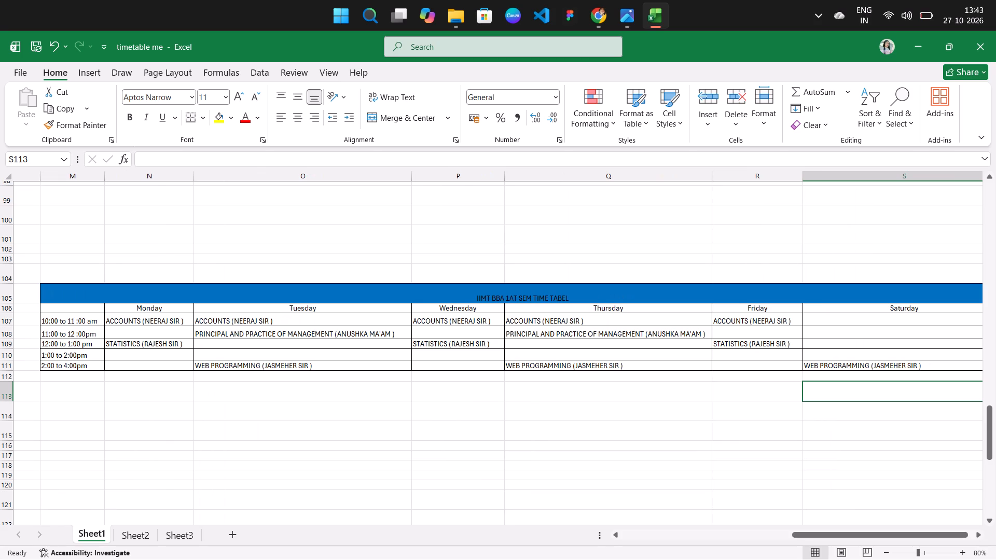
scroll(742, 392, left, 2)
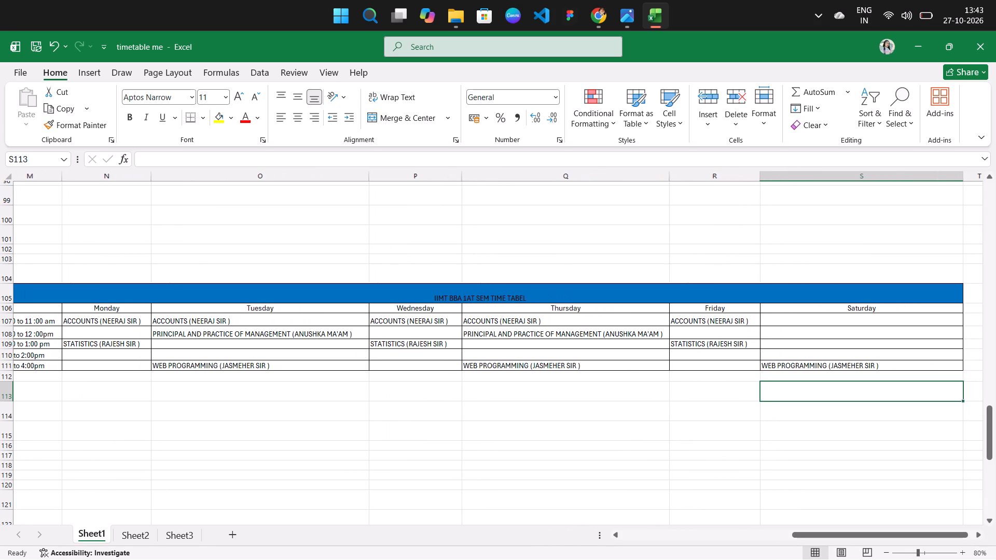
scroll(742, 392, left, 1)
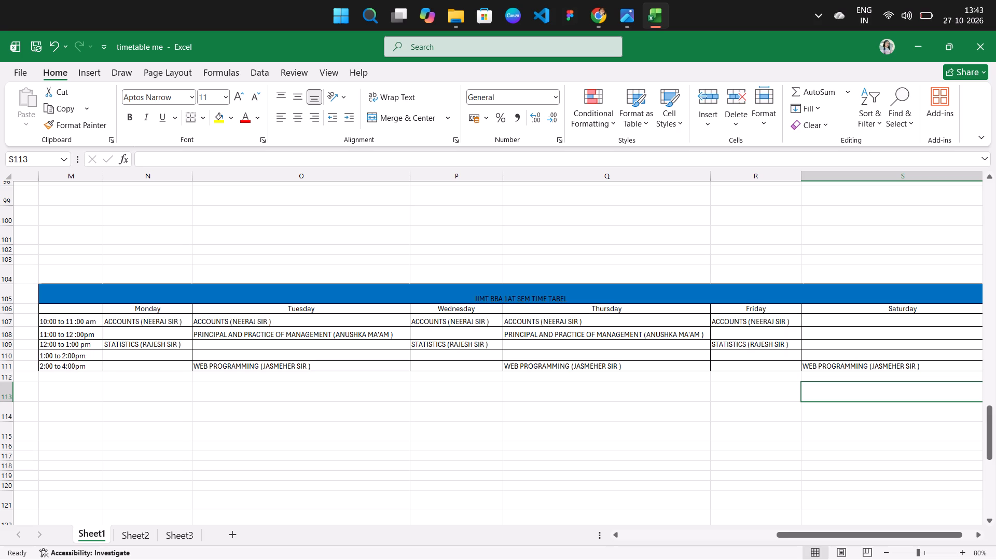
scroll(30, 343, left, 1)
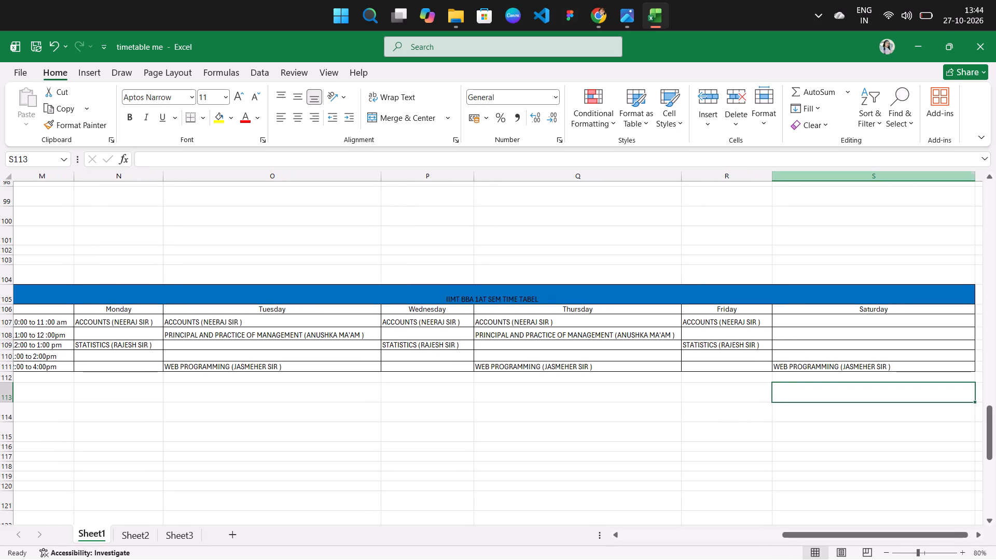
drag(974, 176, 906, 189)
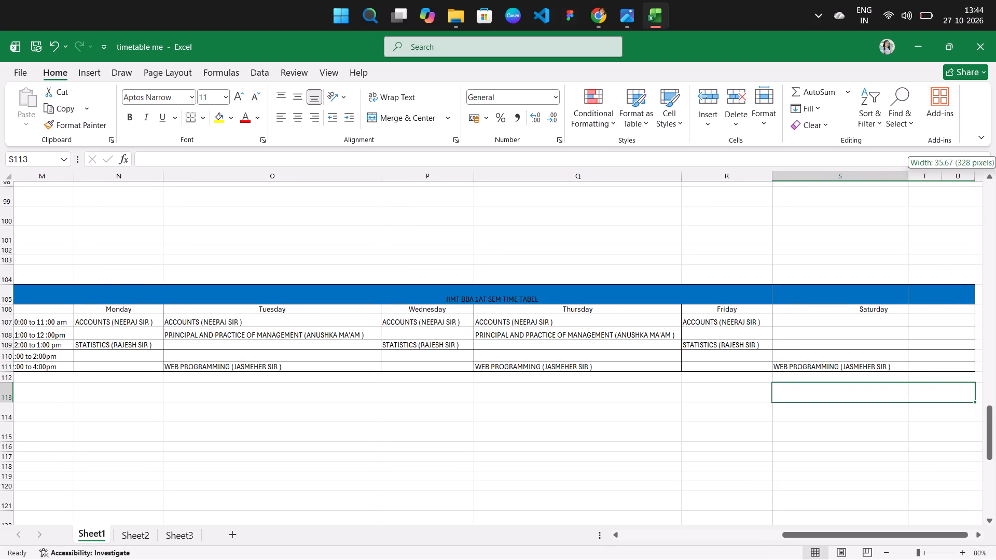
drag(906, 189, 893, 190)
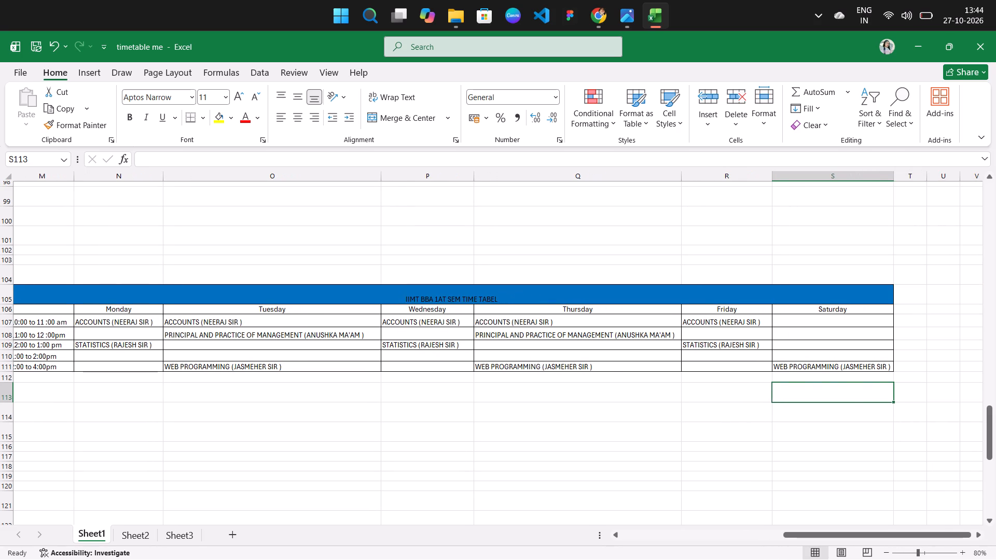
scroll(846, 414, right, 1)
scroll(846, 414, left, 1)
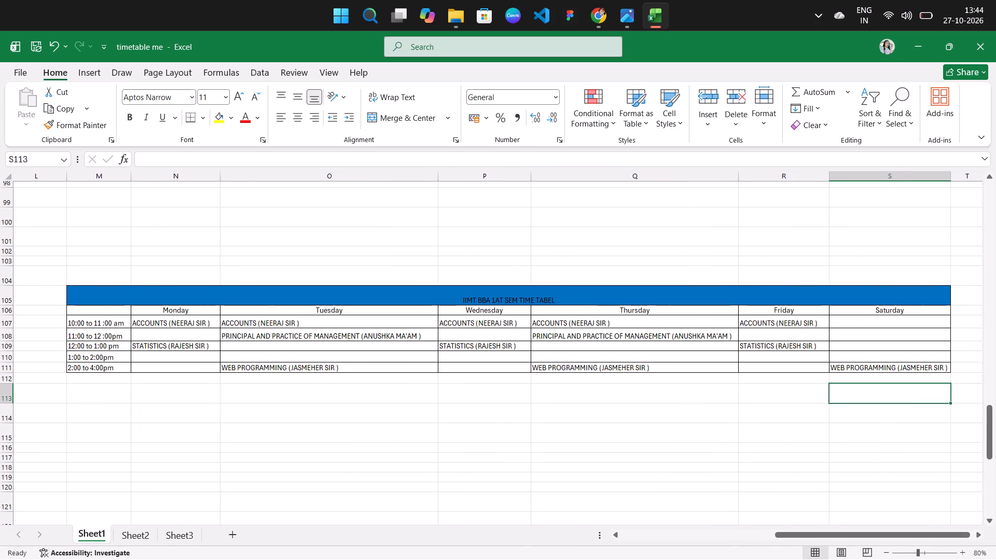
click(730, 494)
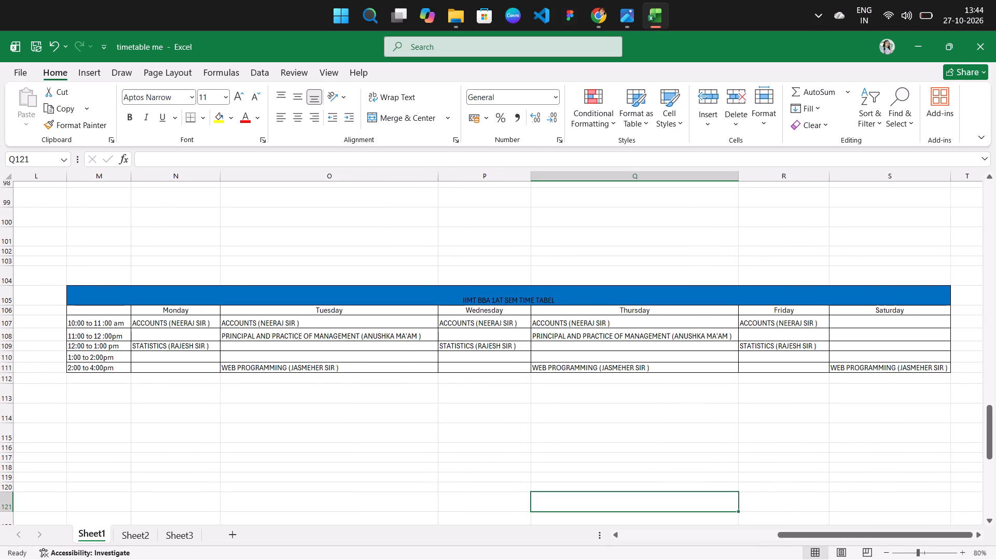
Change the fill of the merged IIMT BBA title row to the lightest tint of the bright blue theme colour.
click(542, 296)
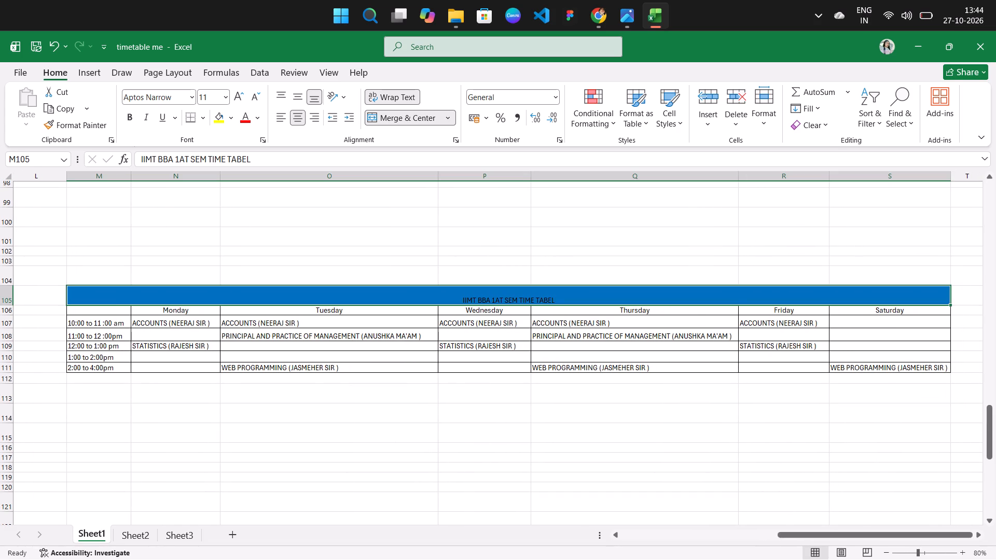
click(234, 114)
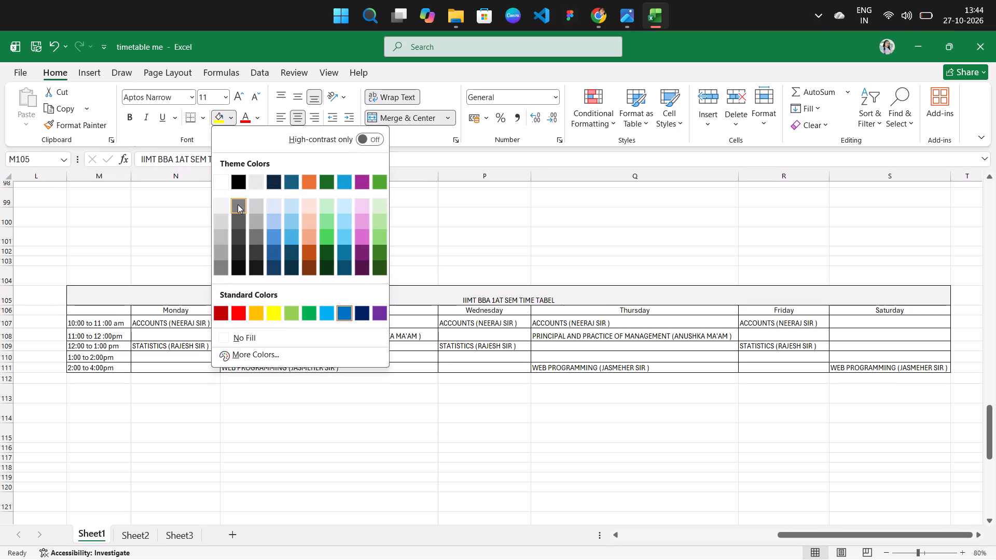
click(344, 210)
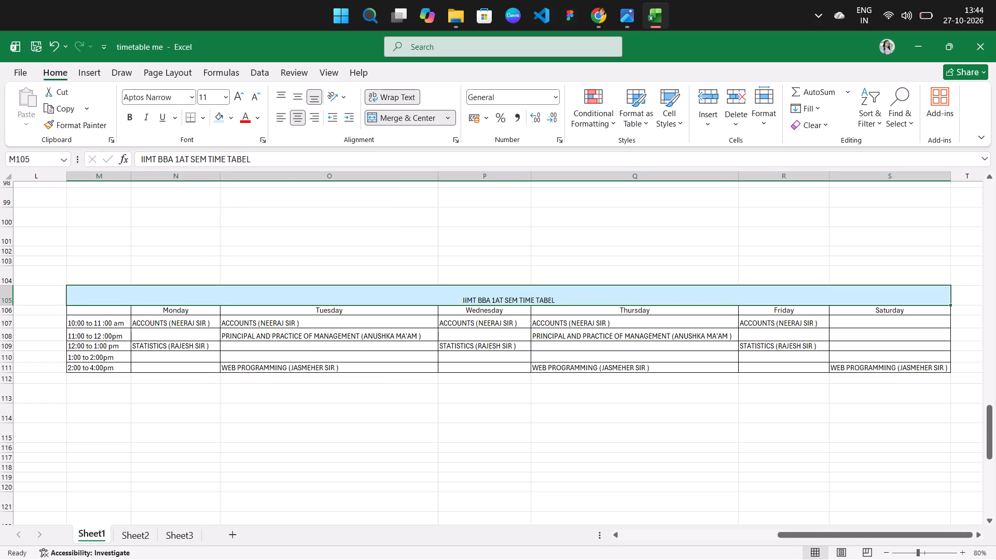
click(433, 468)
Copy the whole BBA timetable, title row through the 2:00 to 4:00pm row, into the empty Sheet3 starting at cell B8.
scroll(433, 468, down, 1)
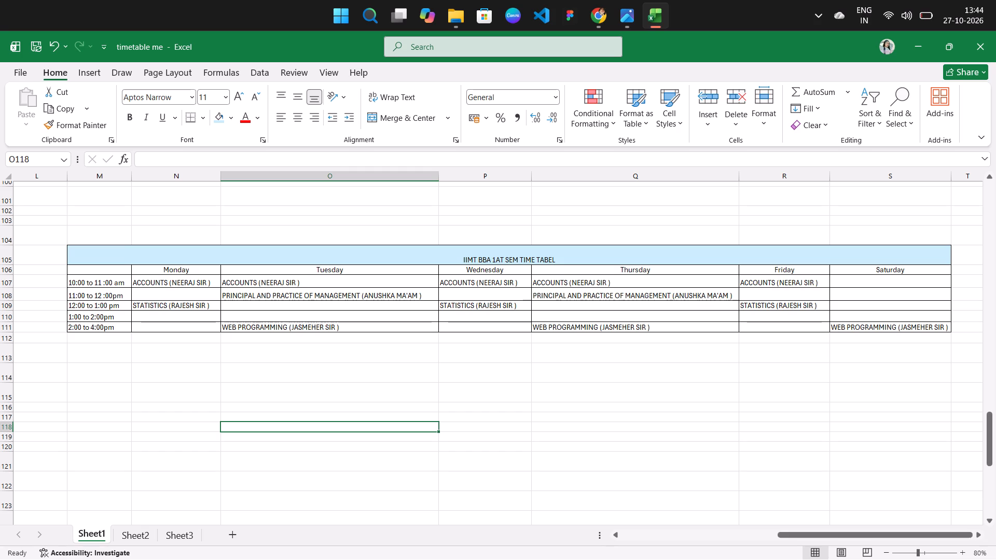
click(142, 536)
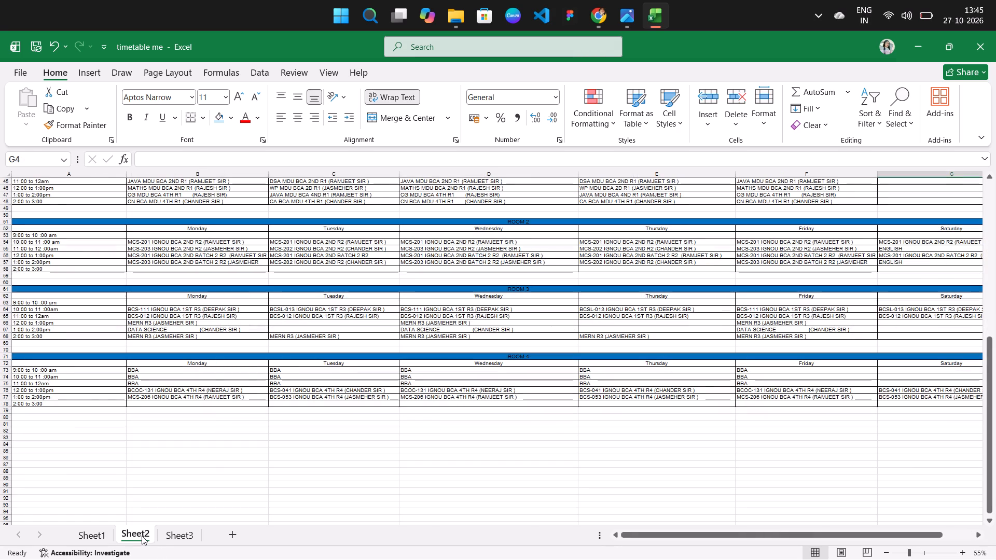
click(178, 537)
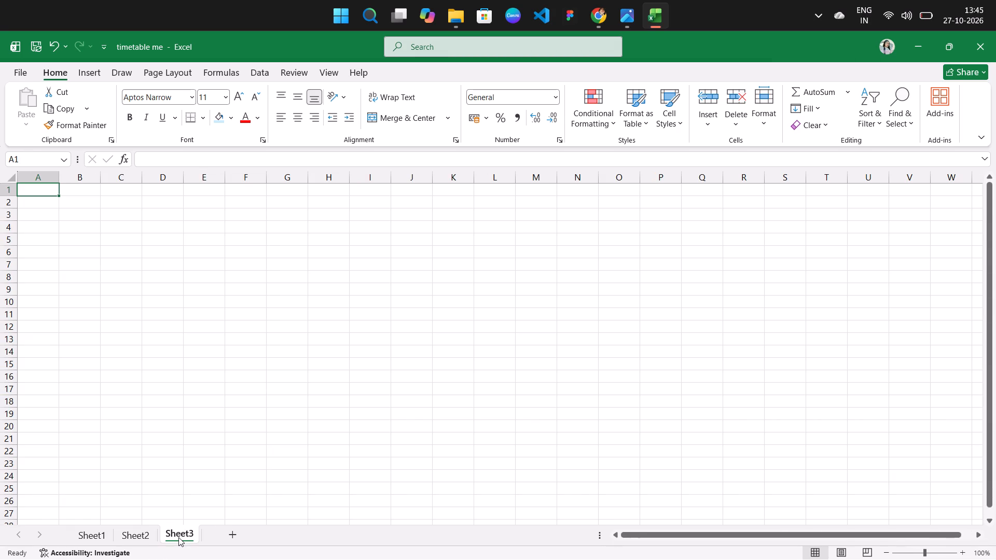
click(89, 536)
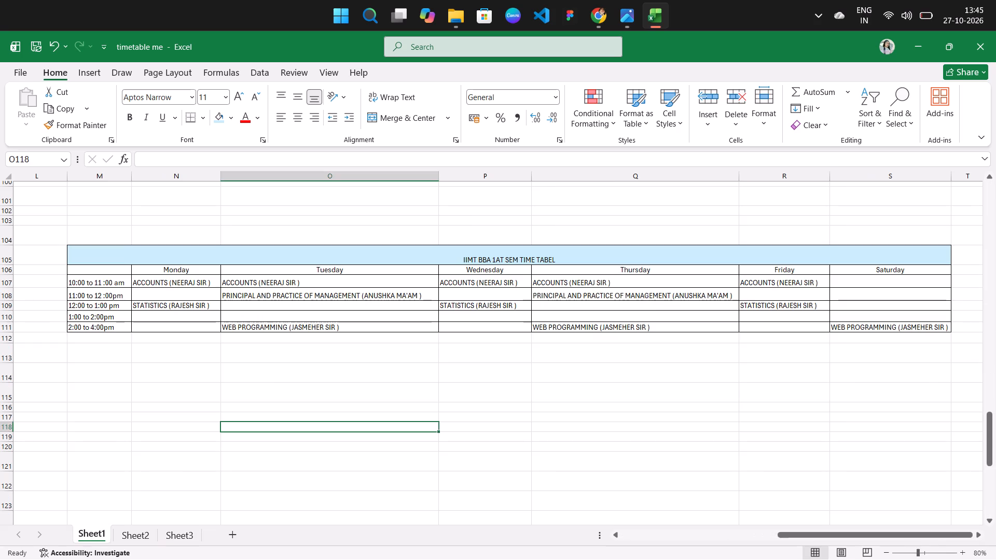
click(113, 263)
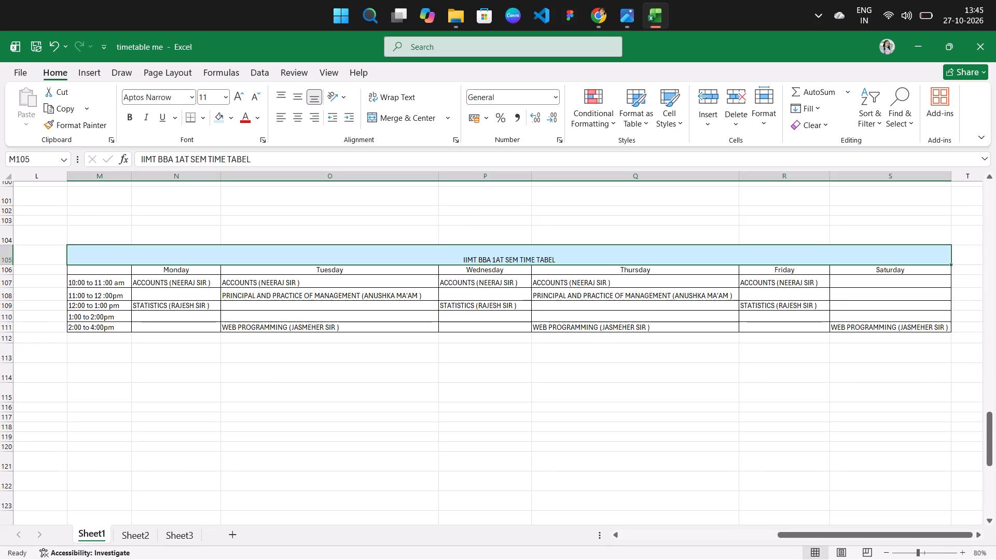
key(shift+Down)
key(shift+Down)
key(shift+Down)
key(shift+Down)
key(shift+Down)
key(shift+Down)
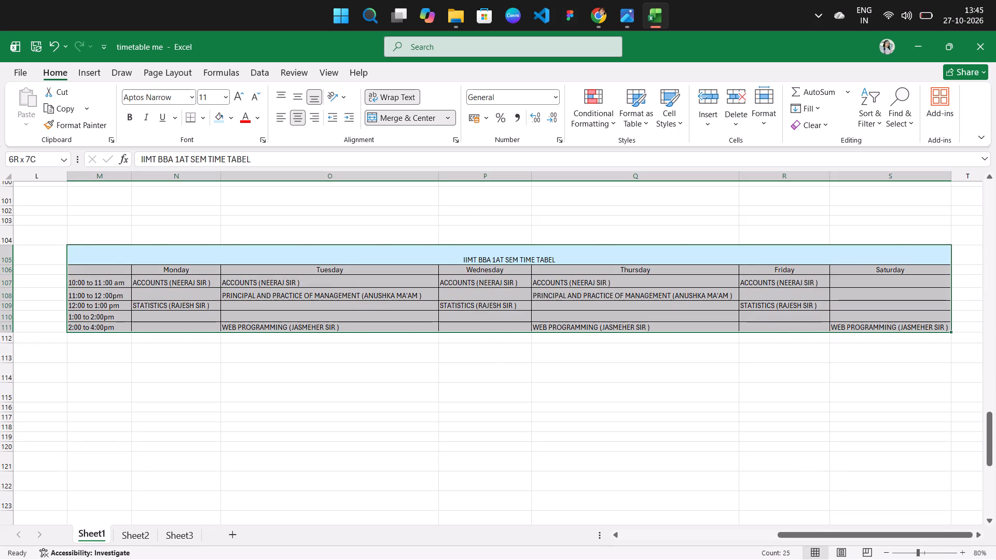
key(ctrl+c)
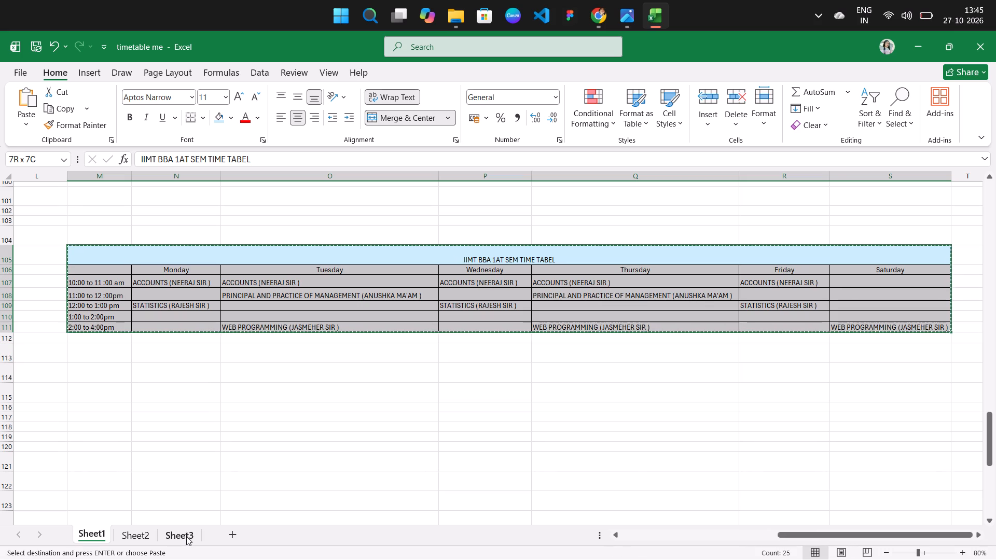
click(186, 536)
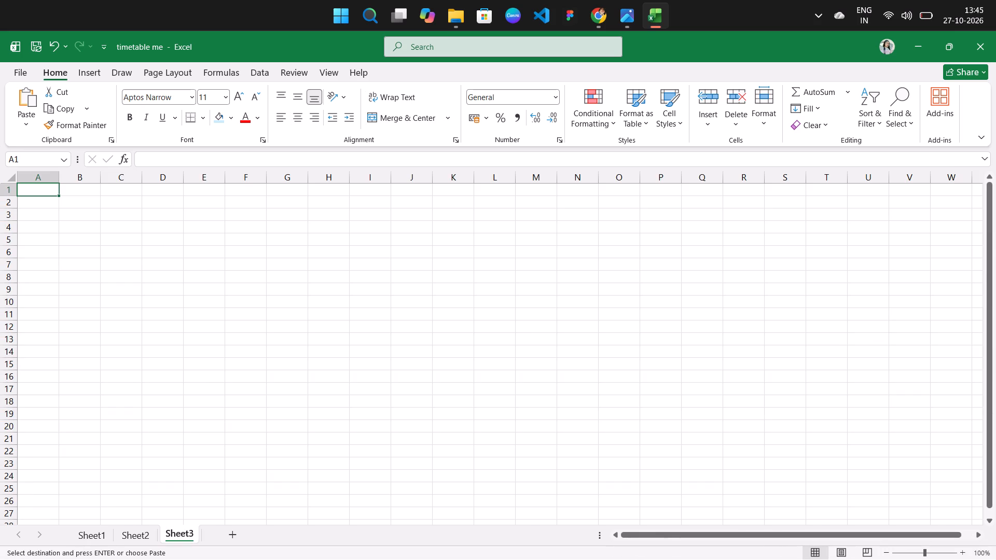
click(94, 278)
key(ctrl+v)
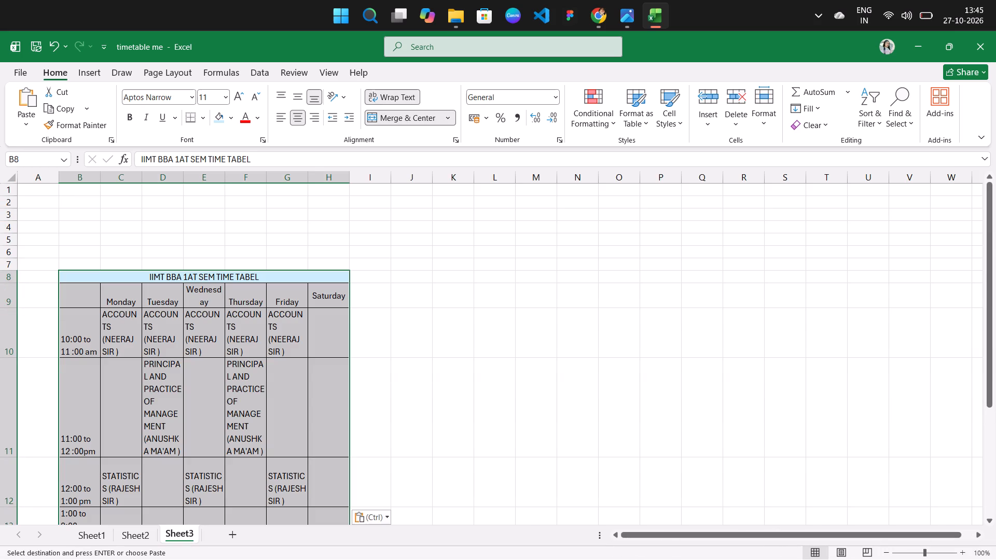
scroll(190, 370, down, 2)
scroll(190, 370, up, 1)
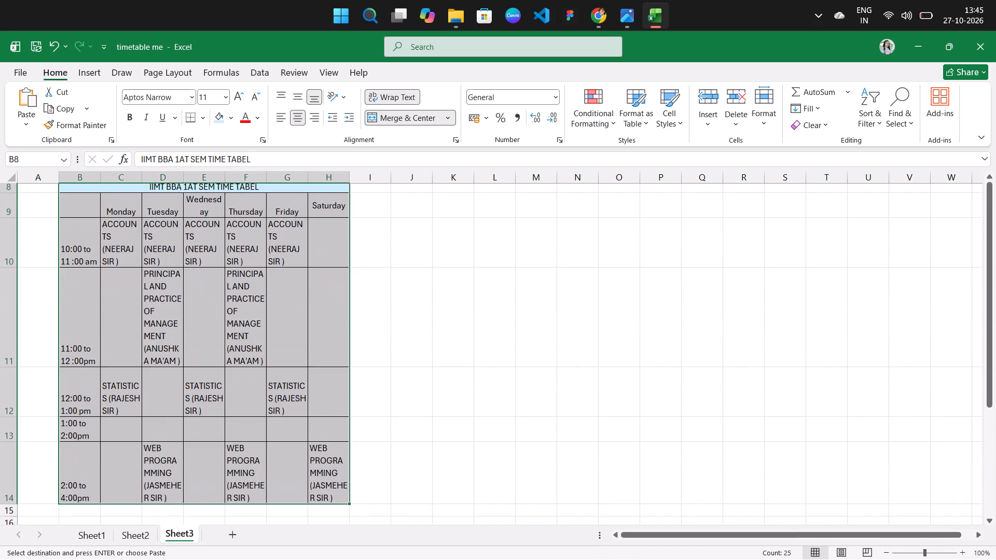
scroll(190, 370, up, 1)
click(384, 293)
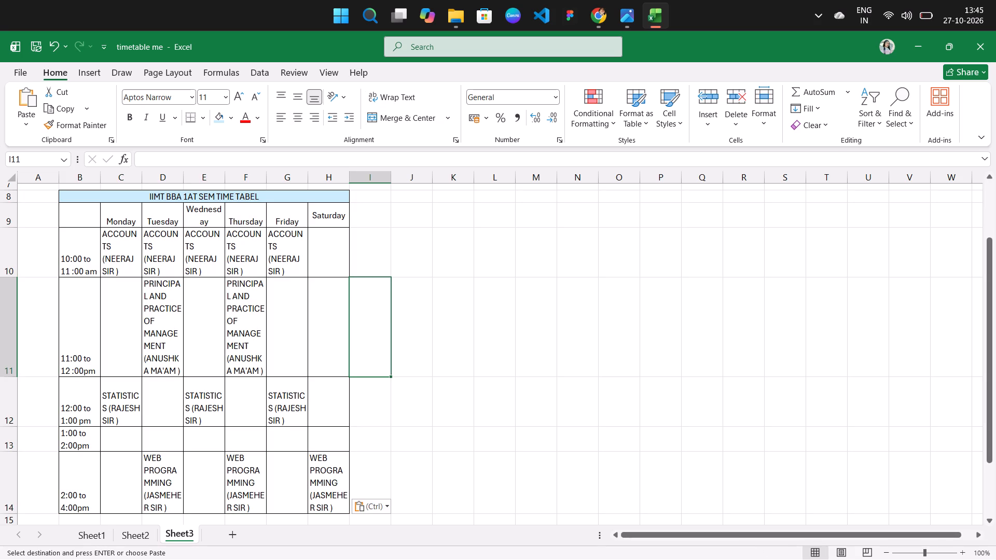
Widen the Monday to Friday columns C to G of the Sheet3 timetable so their entries wrap only between whole words.
drag(142, 179, 165, 179)
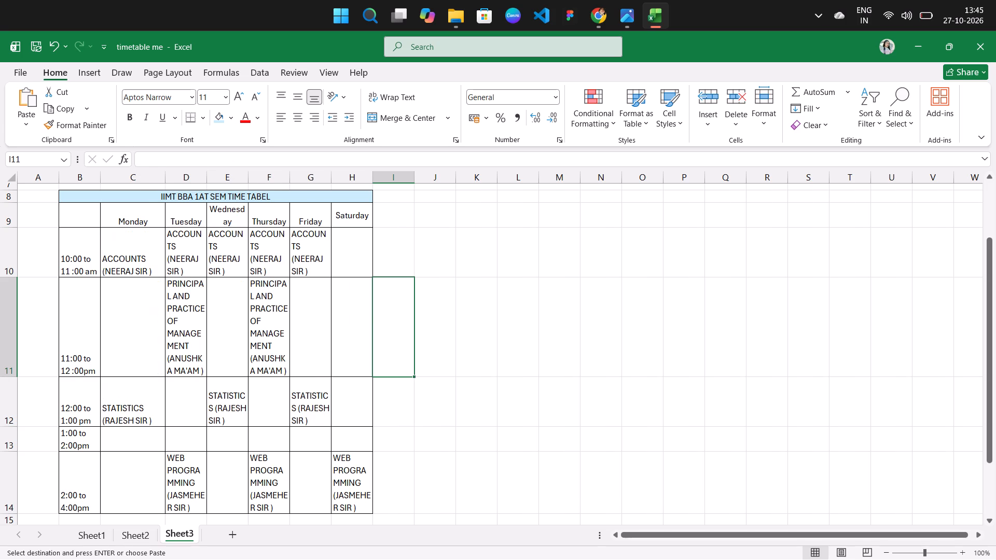
drag(207, 178, 245, 190)
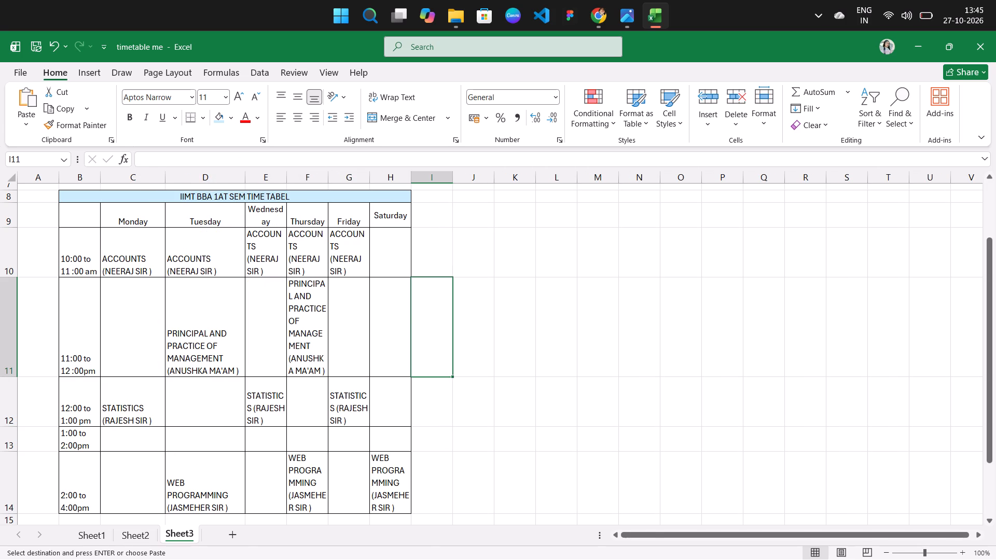
drag(284, 177, 311, 184)
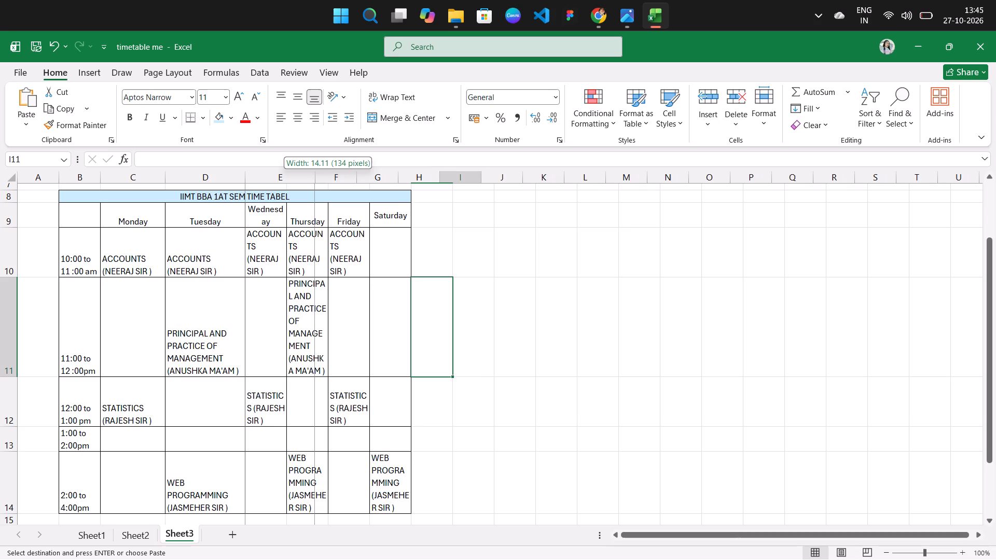
drag(311, 184, 310, 184)
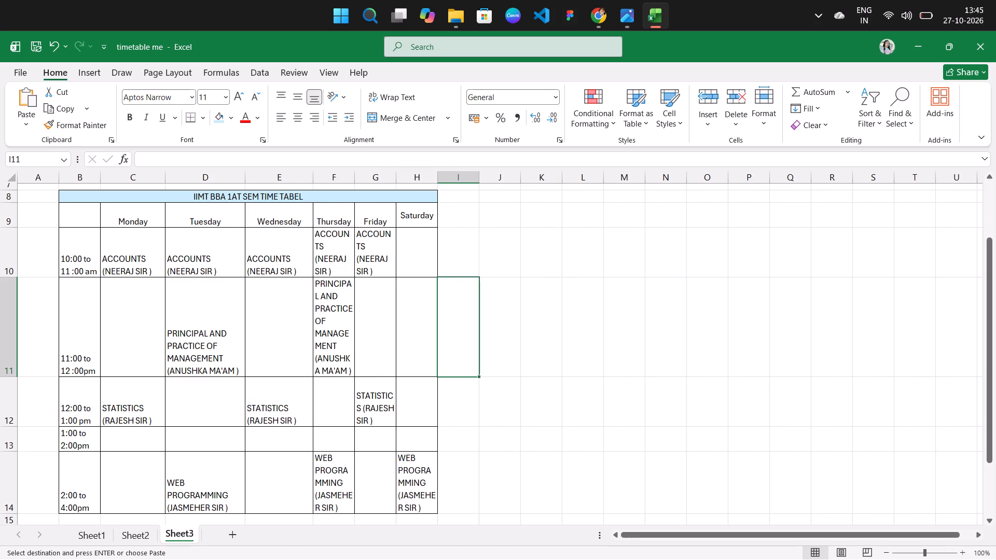
drag(355, 175, 368, 177)
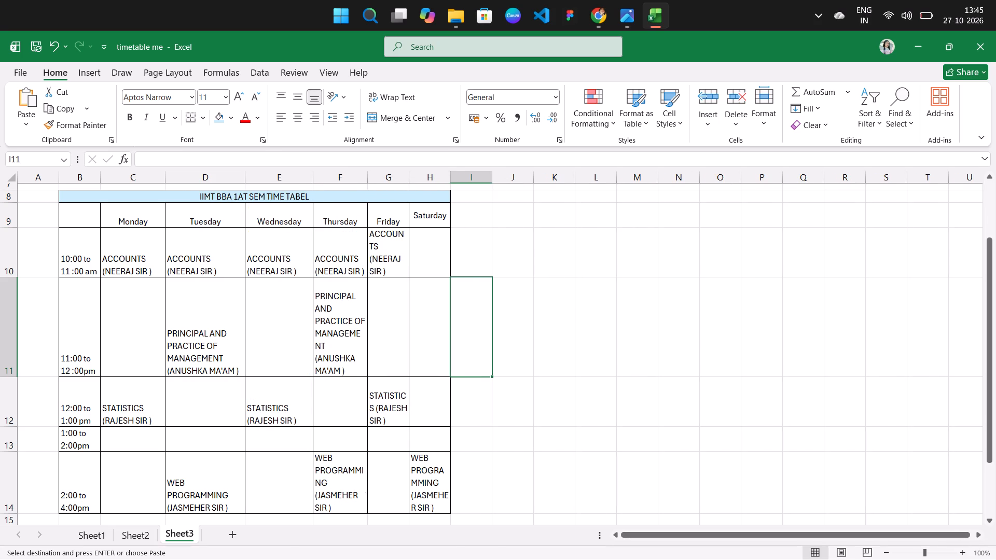
drag(410, 178, 490, 183)
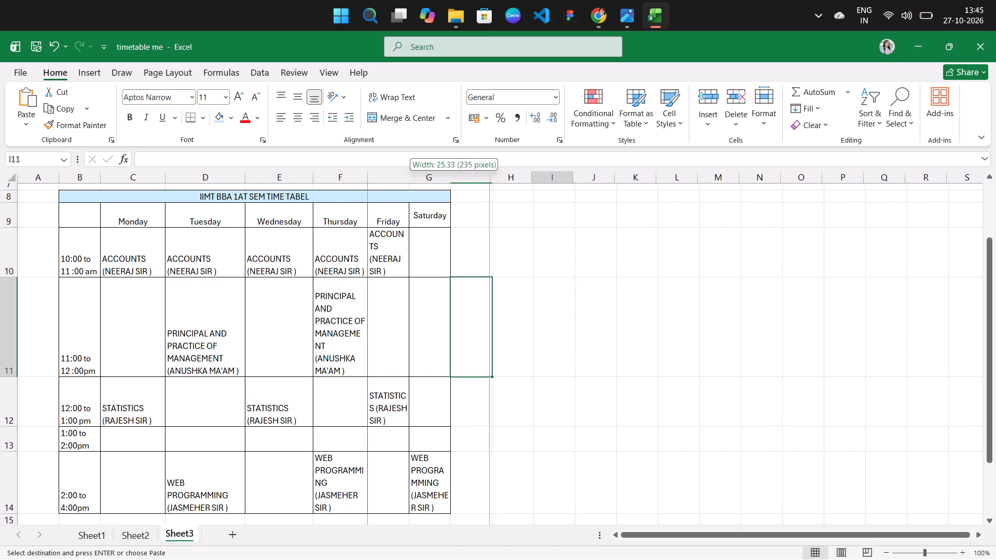
drag(490, 183, 490, 183)
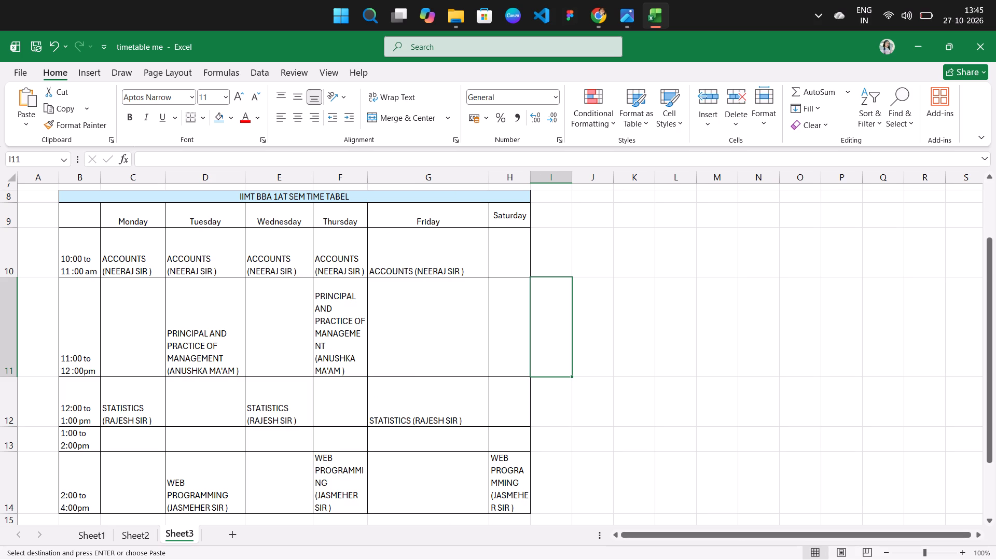
drag(490, 176, 467, 174)
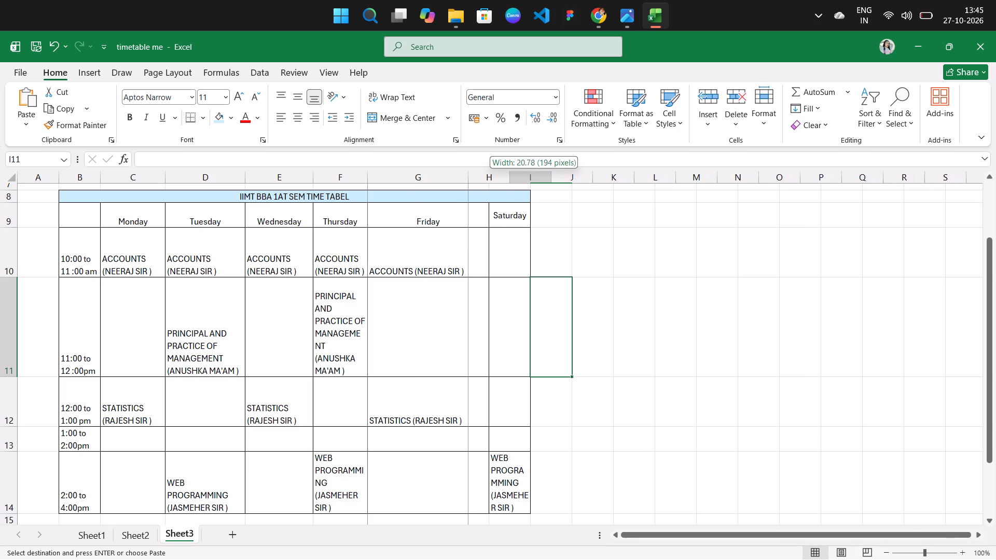
drag(467, 174, 460, 174)
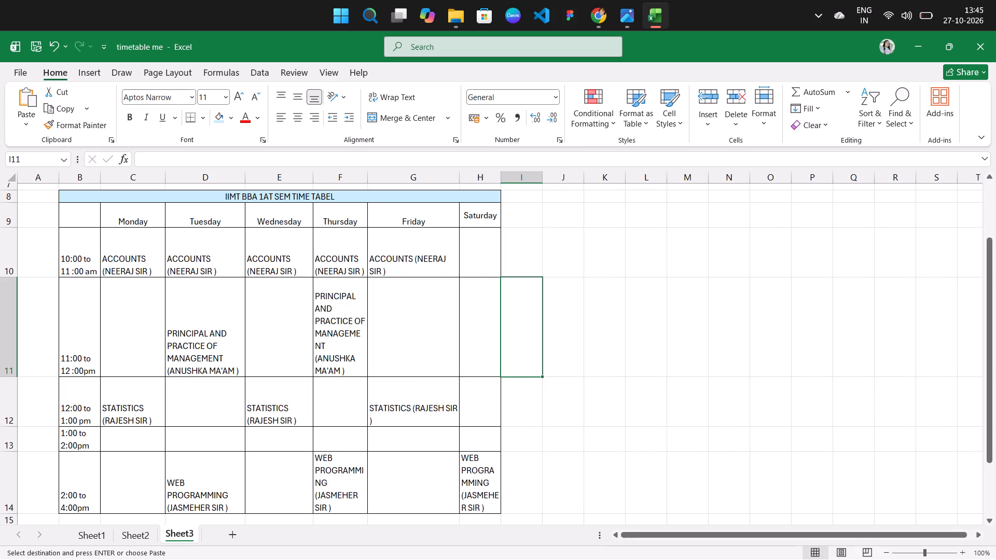
drag(460, 178, 447, 175)
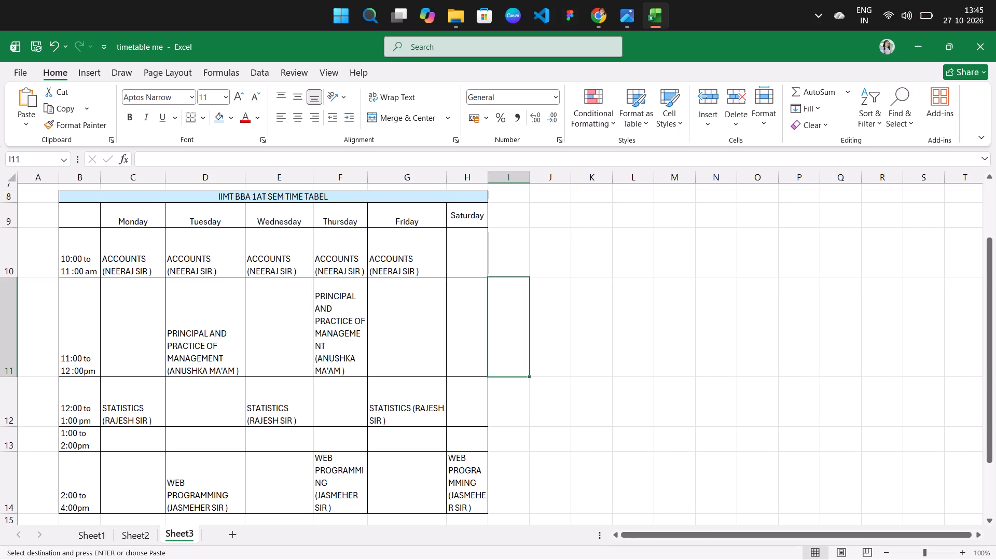
drag(368, 177, 378, 177)
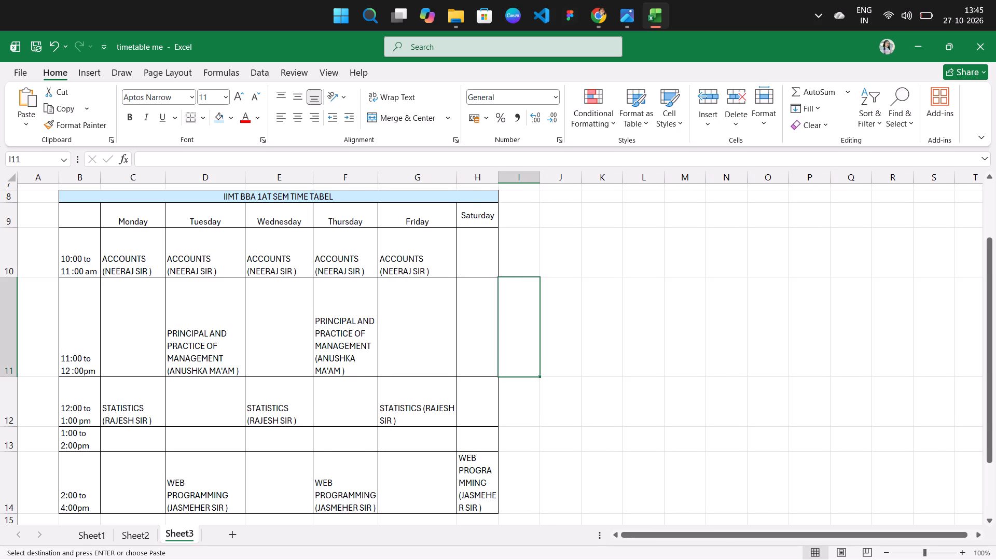
drag(378, 174, 389, 174)
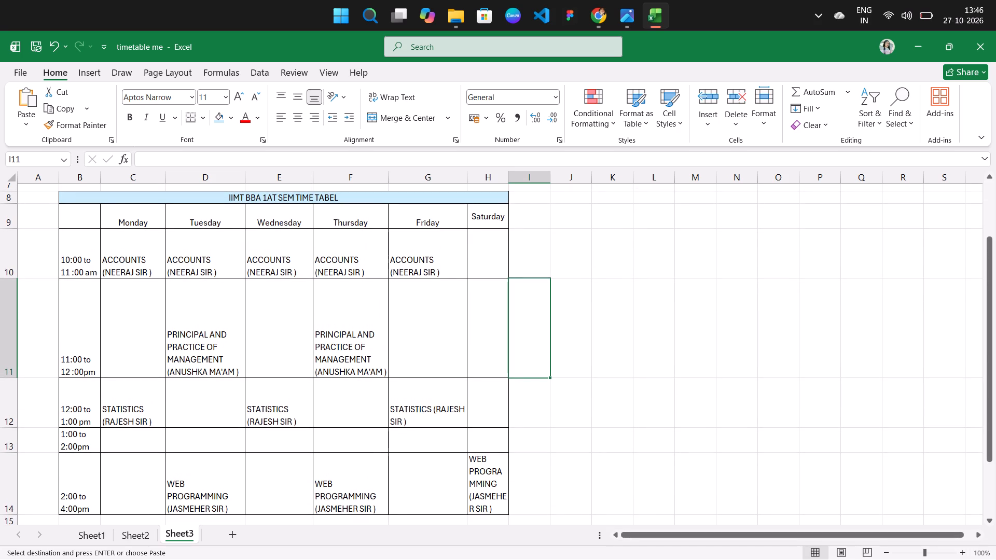
Auto-fit the heights of timetable rows 10, 11, 12 and 14 to their contents.
double_click(9, 276)
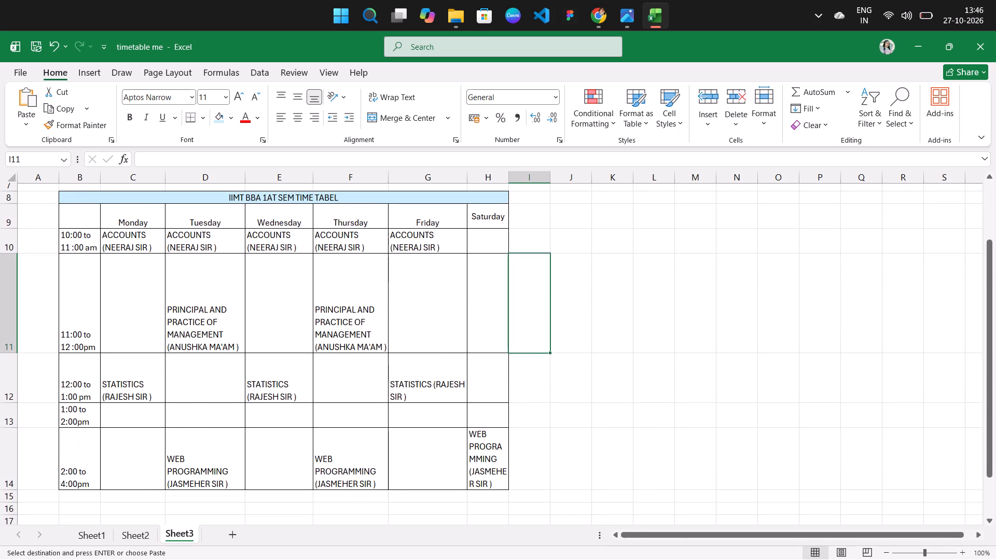
double_click(9, 353)
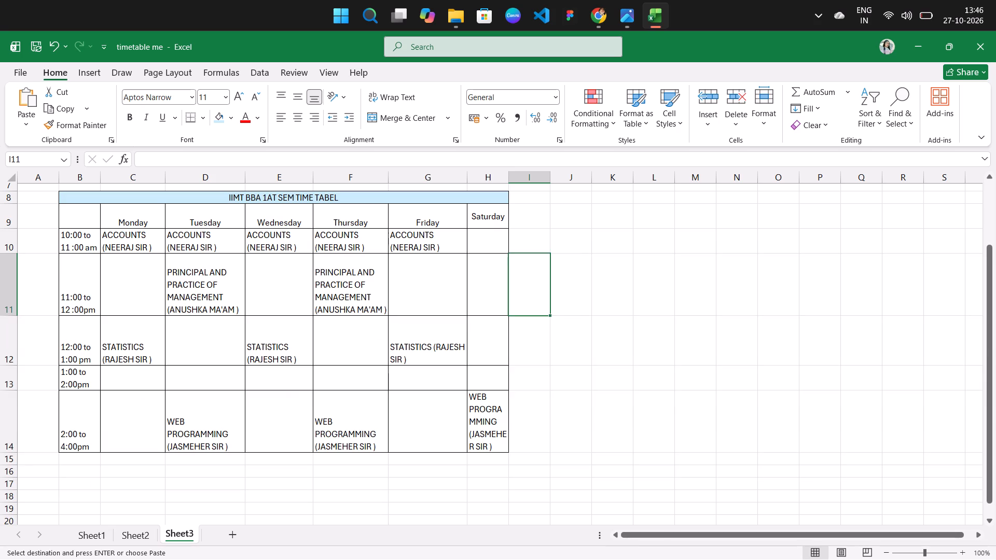
double_click(10, 364)
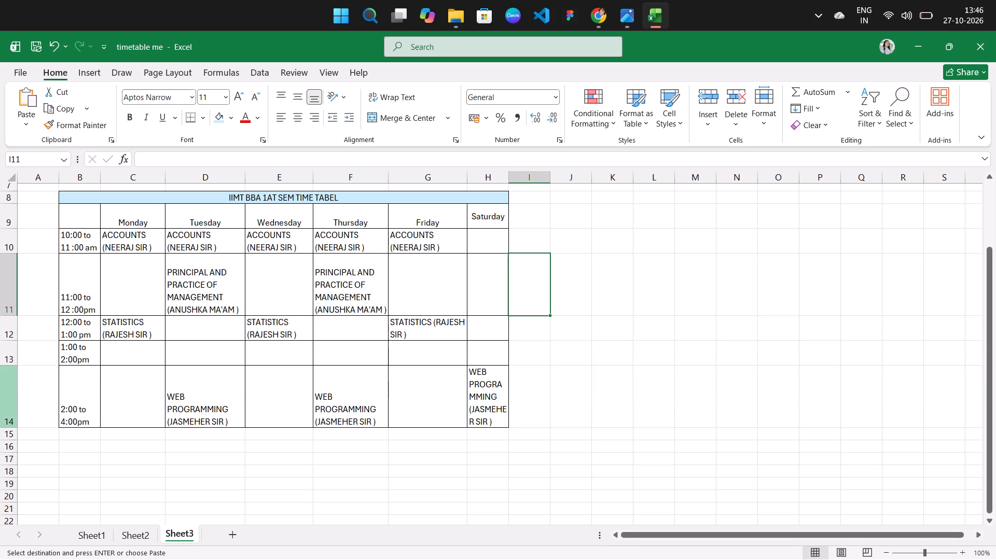
double_click(13, 428)
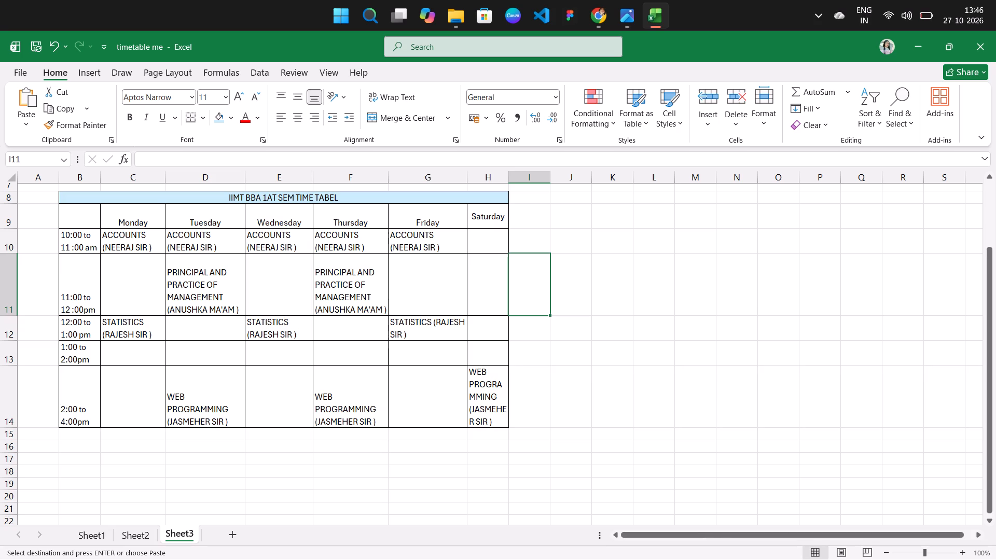
double_click(13, 428)
Widen the Saturday column H until its WEB PROGRAMMING entry wraps without splitting words, and auto-fit the height of row 14.
click(509, 197)
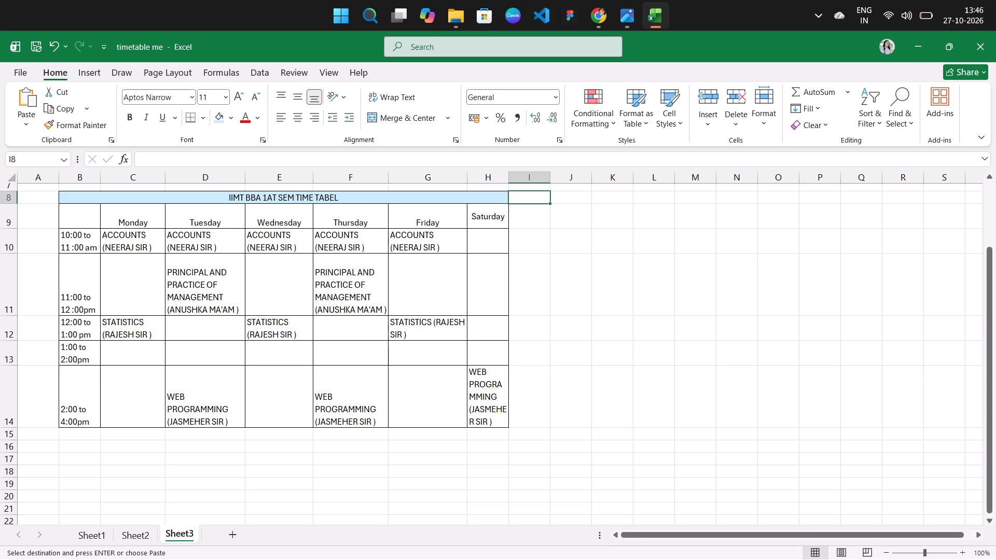
drag(509, 177, 529, 176)
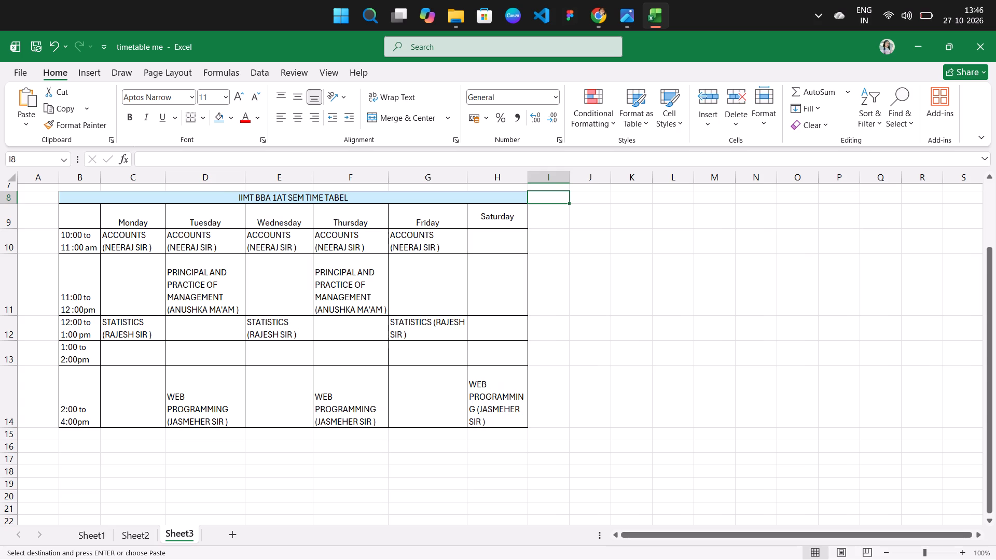
drag(529, 179, 537, 179)
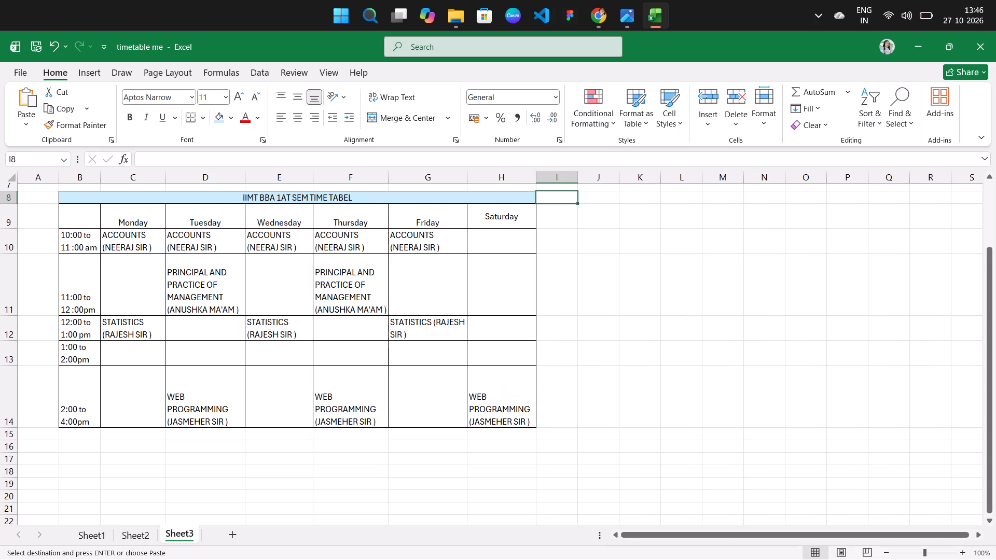
click(420, 459)
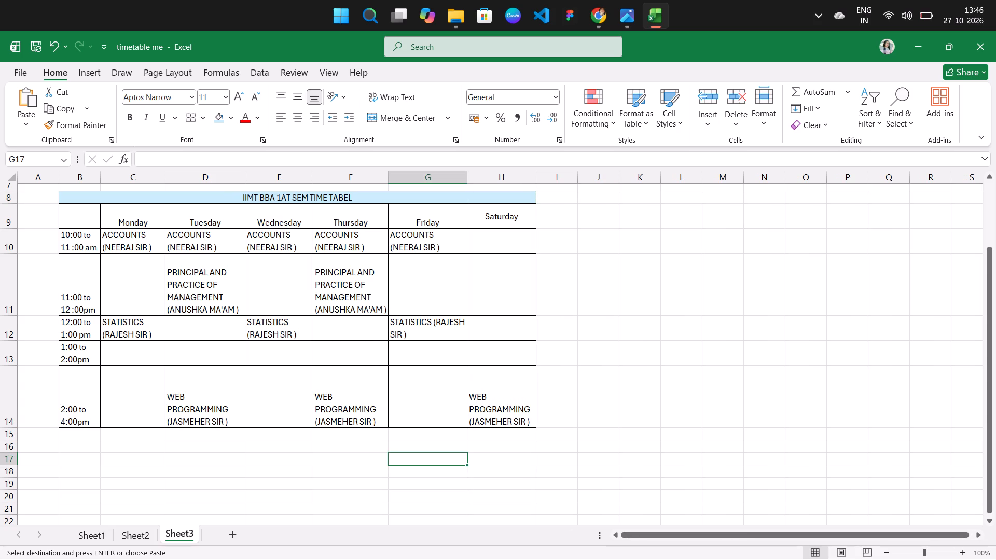
double_click(10, 429)
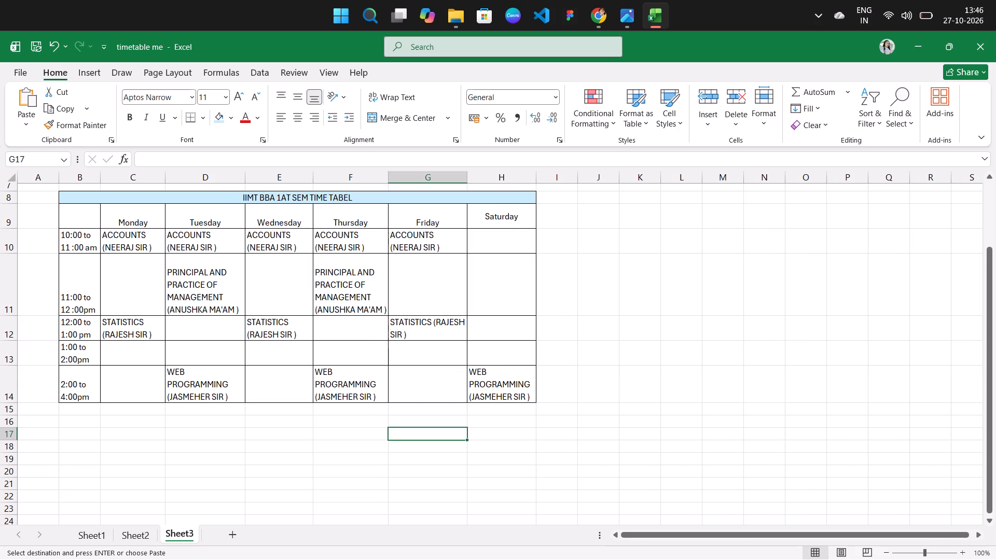
Correct the merged title in B8 to read IIMT BBA 1ST SEMESTER TIME TABEL.
scroll(182, 477, right, 1)
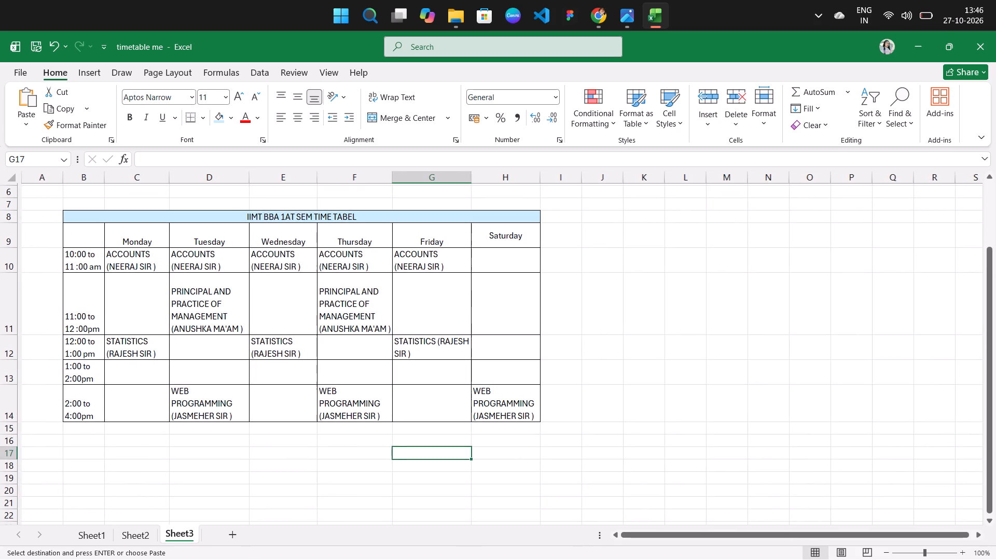
scroll(182, 477, right, 1)
click(290, 215)
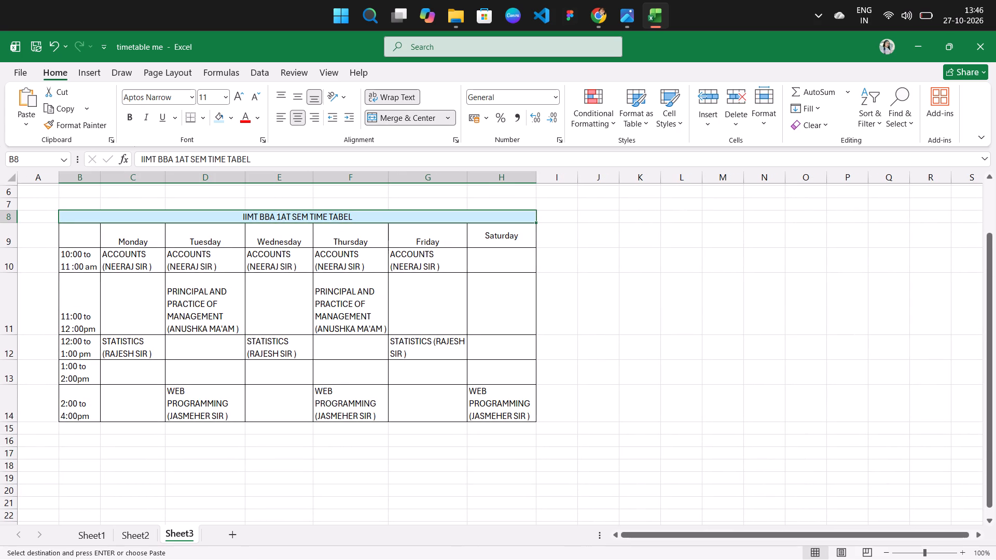
click(183, 162)
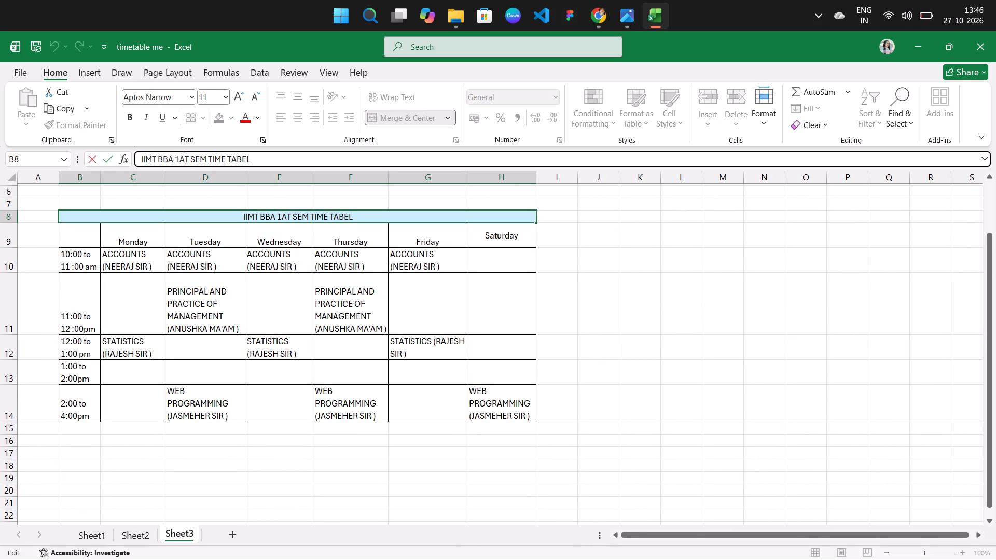
key(BackSpace)
key(s)
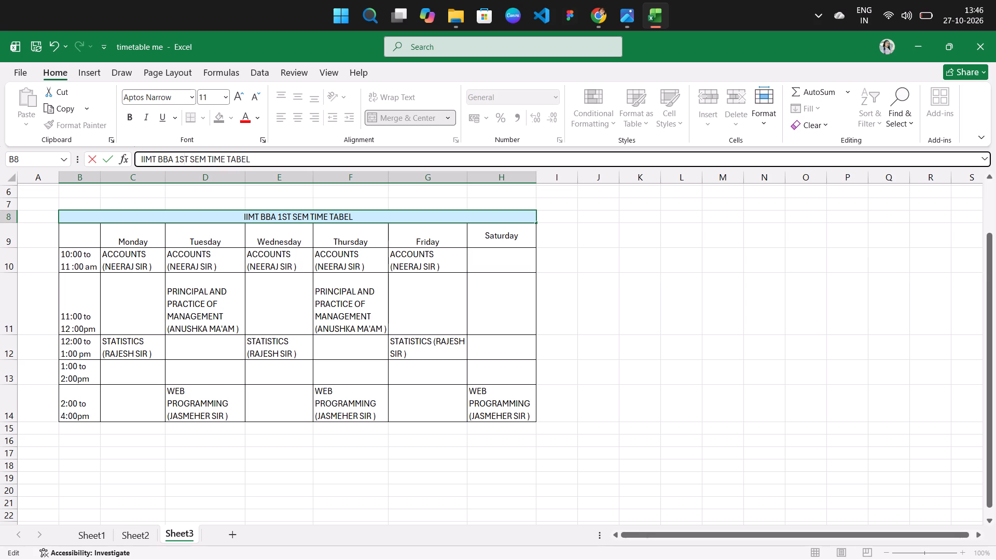
click(208, 158)
key(Left)
text(ESTER)
key(space)
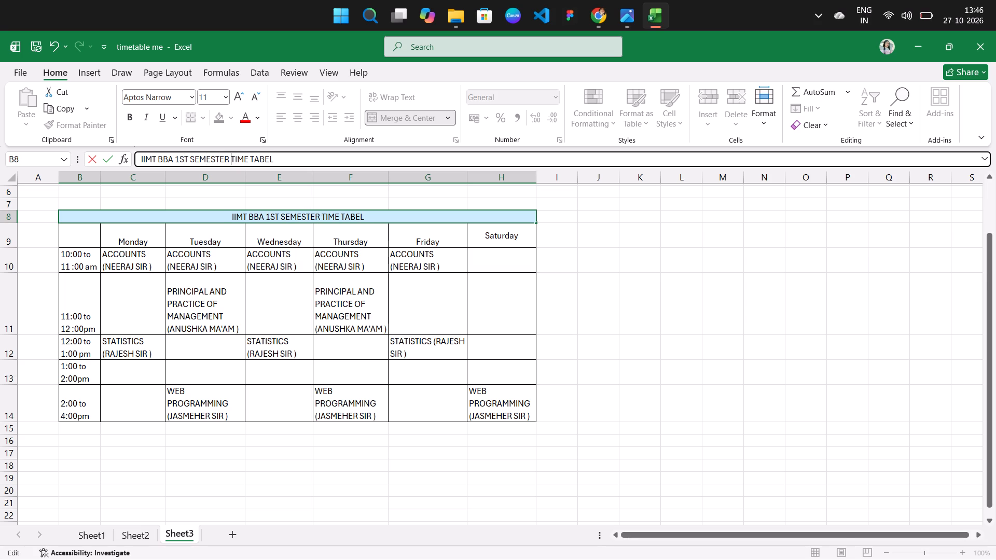
click(306, 449)
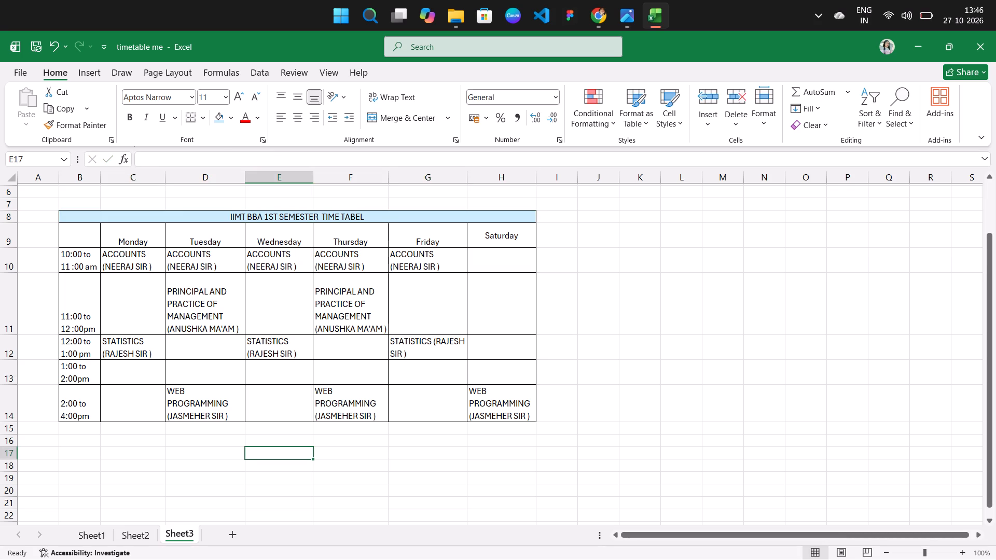
Make the merged timetable title in row 8 bold.
click(310, 218)
click(131, 119)
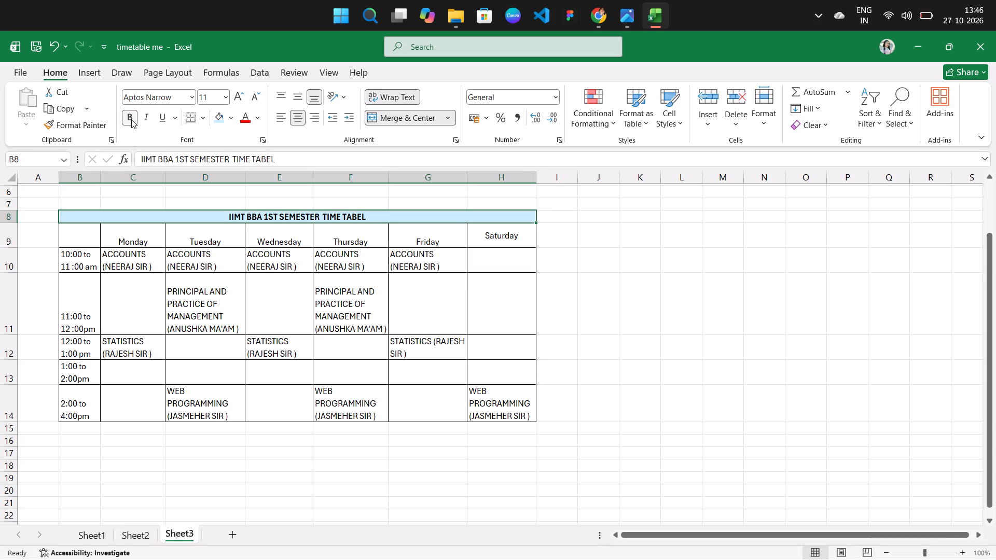
click(265, 458)
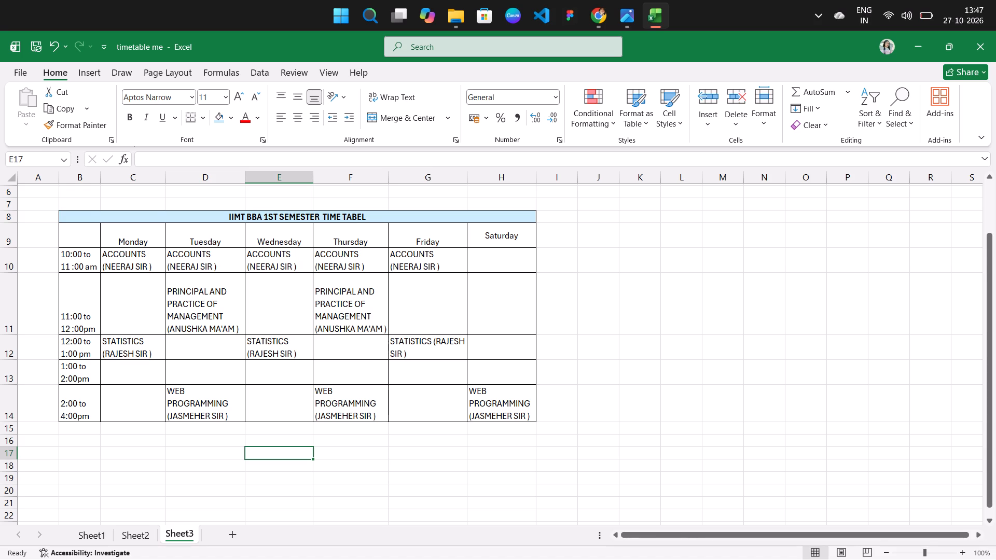
Start a screen snip and frame the whole timetable from the title in row 8 to the 2:00 to 4:00pm row, columns B to H.
key(Print)
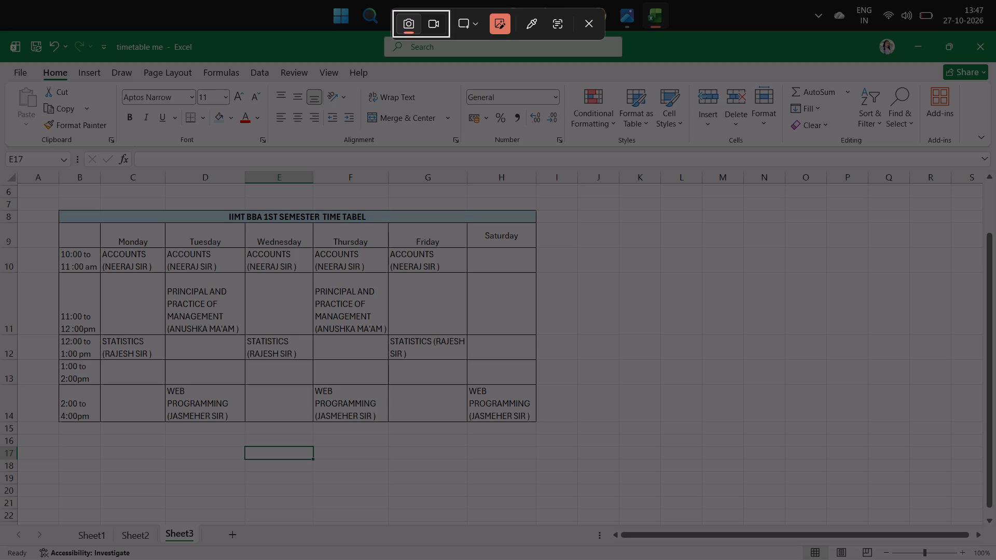
drag(59, 211, 385, 336)
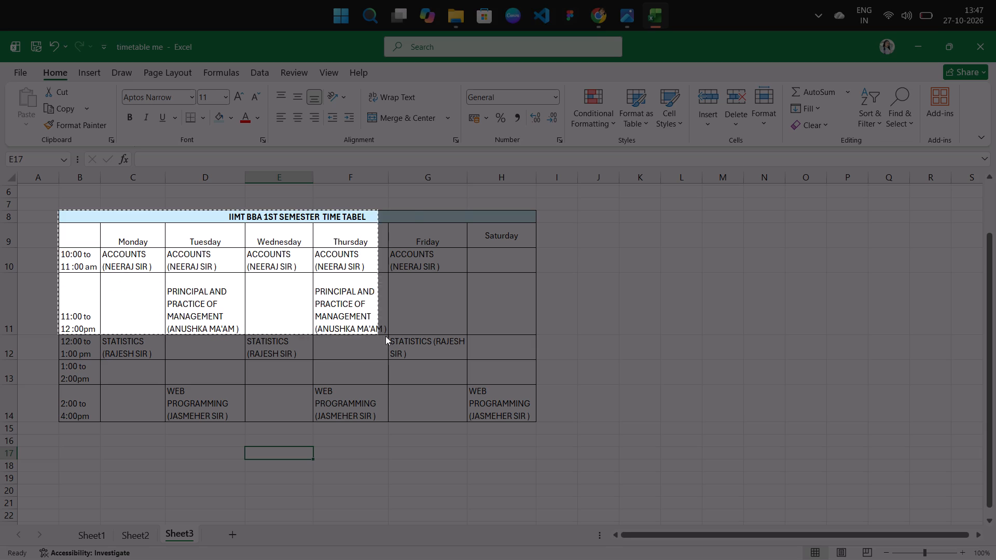
drag(385, 336, 533, 420)
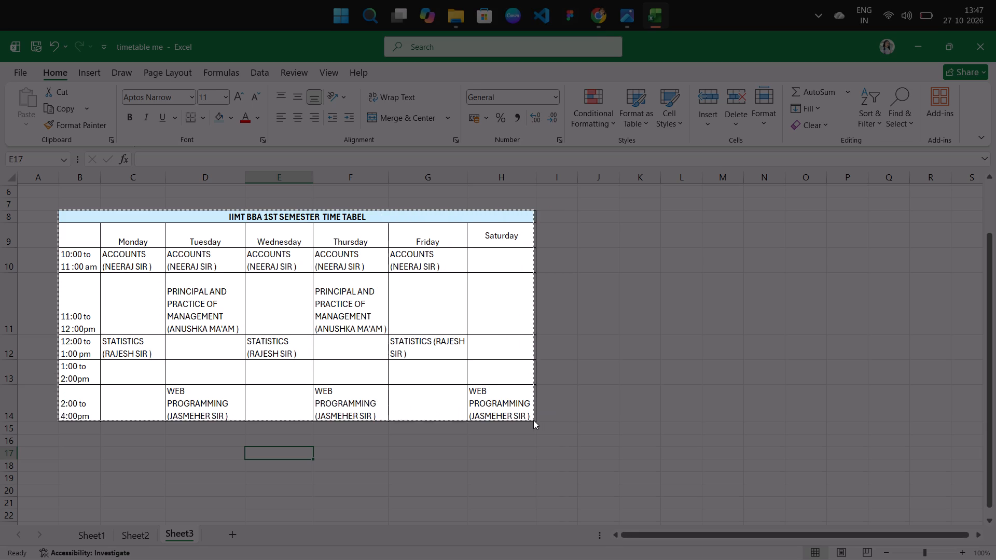
drag(533, 420, 538, 421)
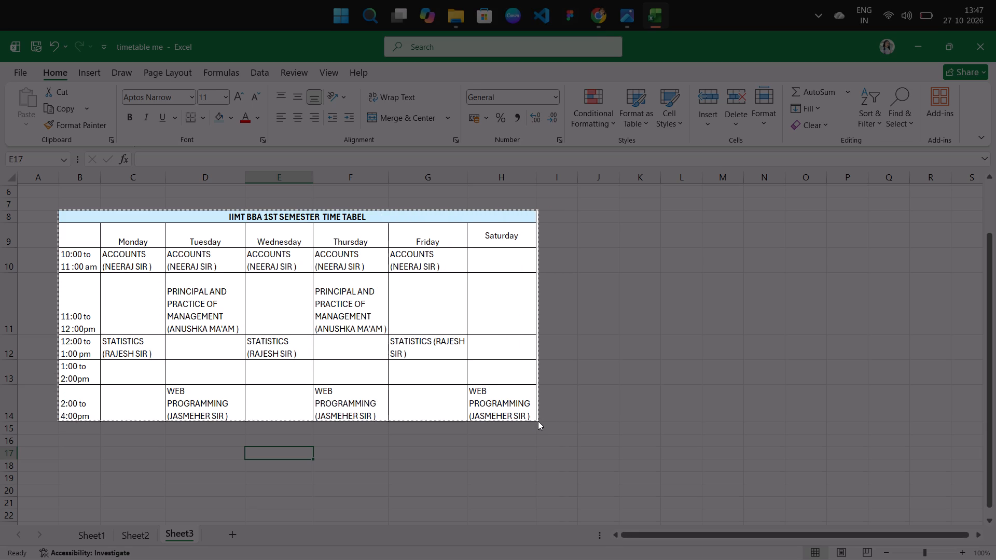
drag(538, 421, 536, 421)
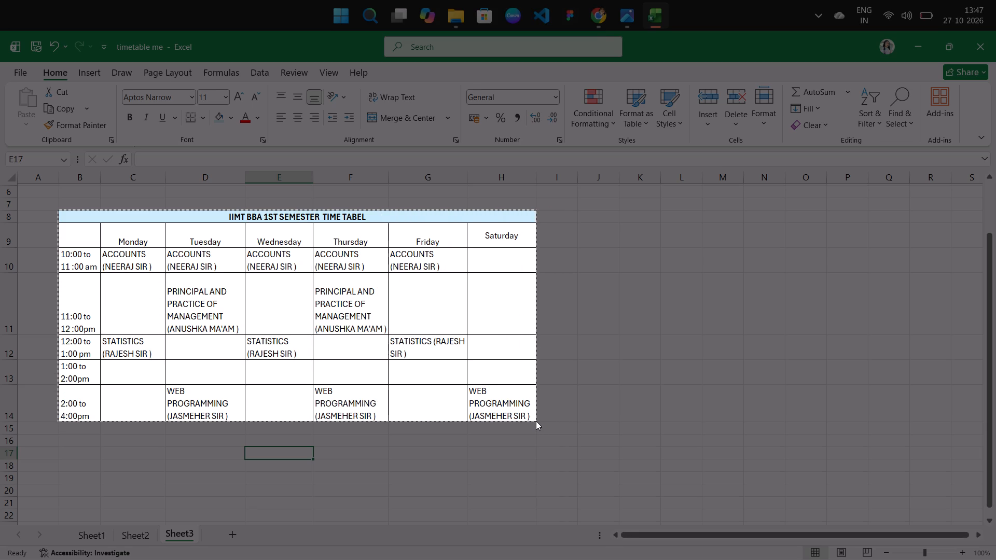
drag(536, 421, 538, 423)
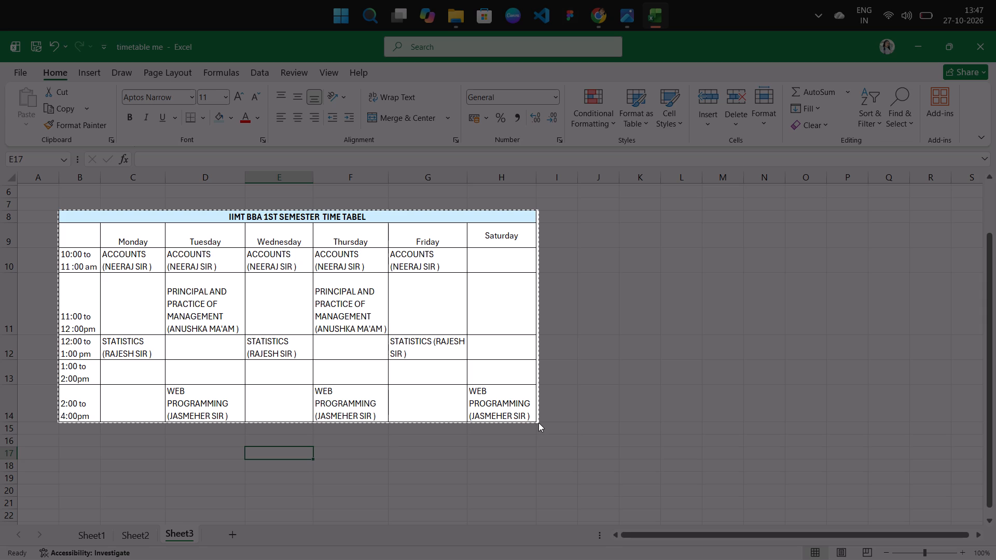
drag(538, 423, 536, 422)
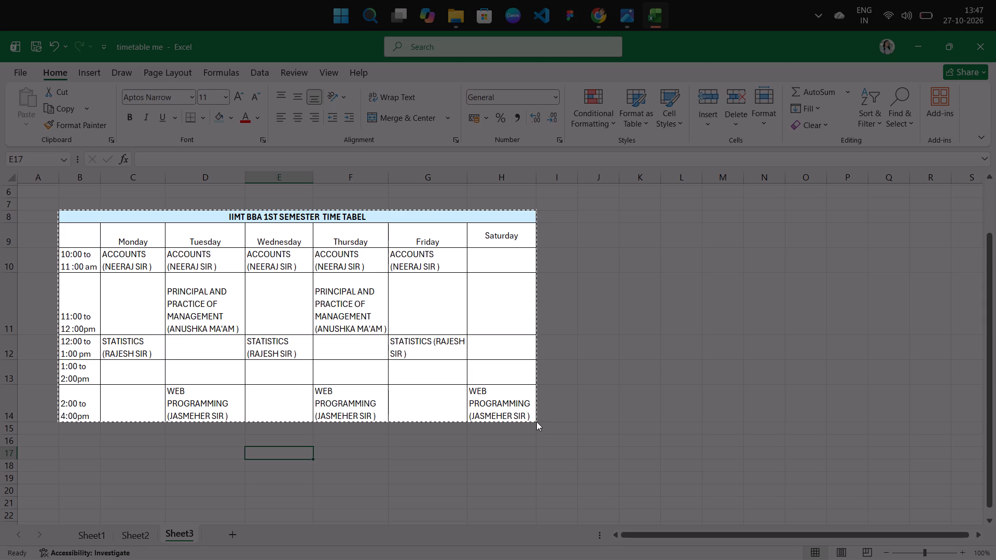
drag(536, 422, 539, 422)
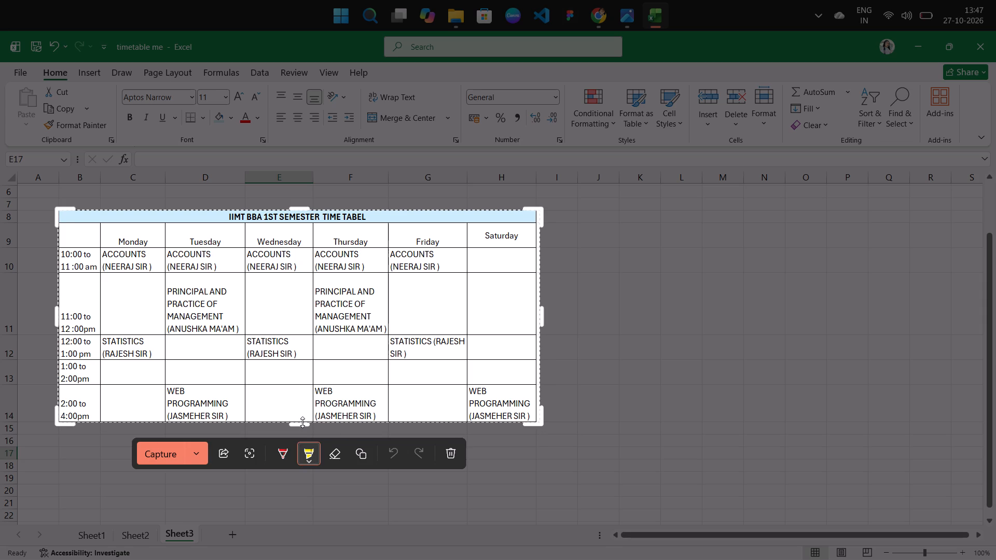
click(302, 422)
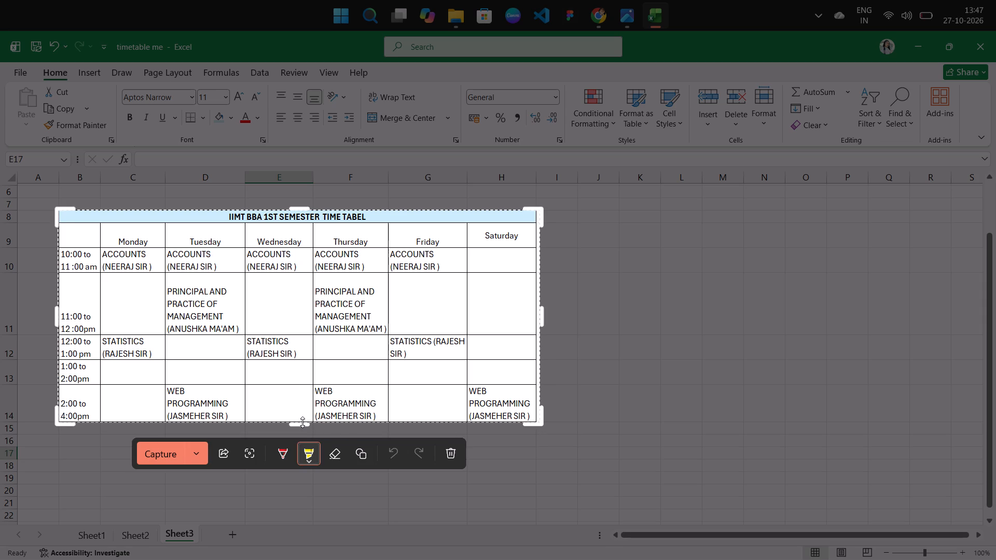
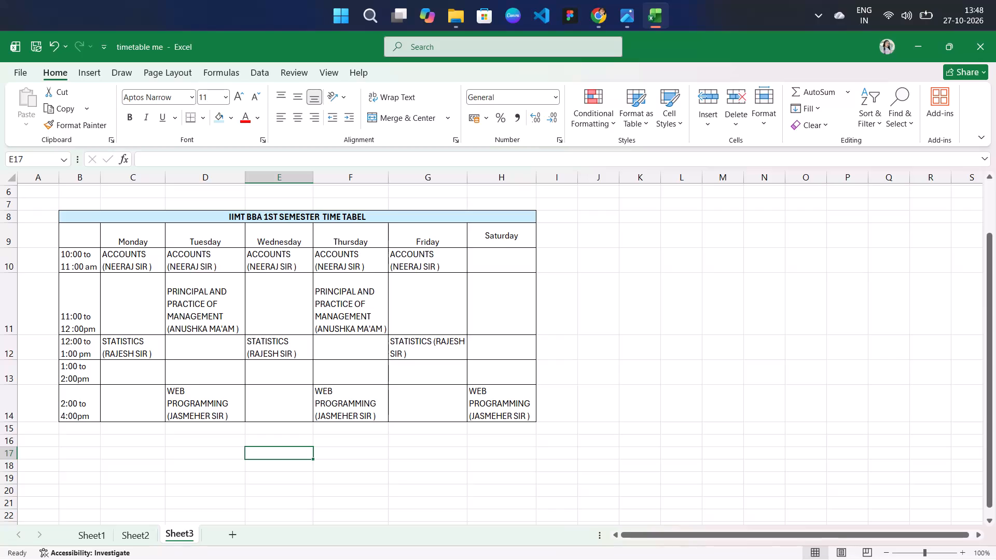
Capture a screen snip of the whole timetable, from the row 8 title to the 2:00 to 4:00pm row, columns B to H.
key(Print)
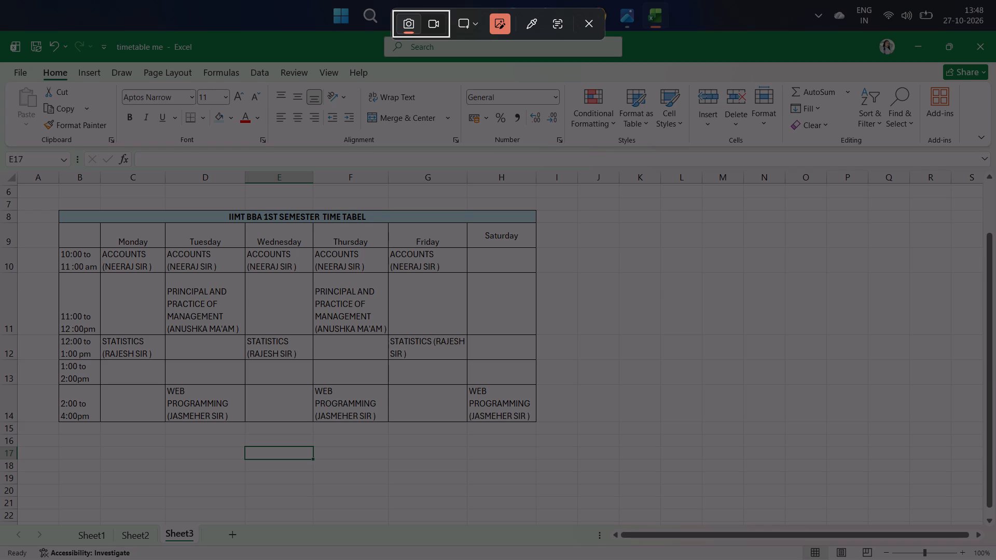
drag(47, 203, 229, 301)
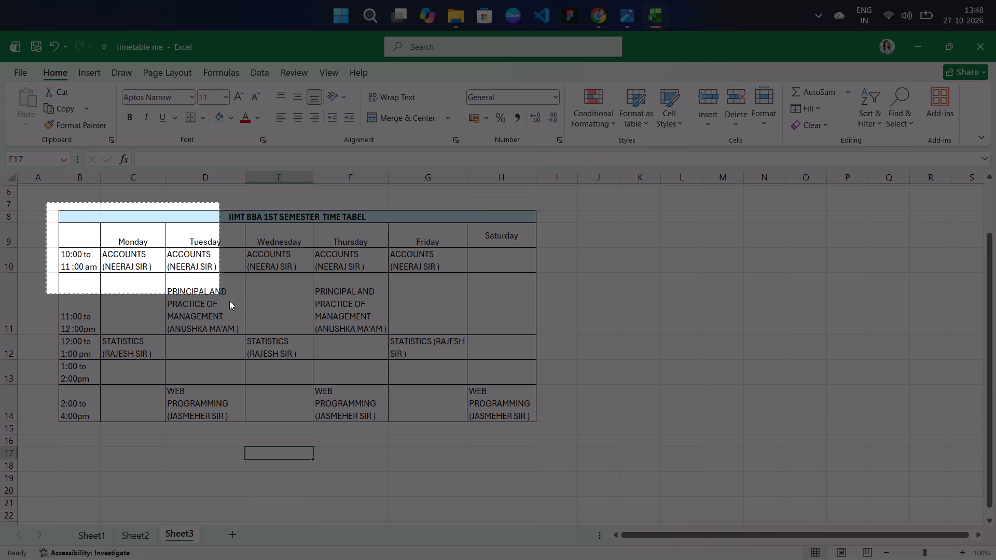
drag(229, 301, 537, 450)
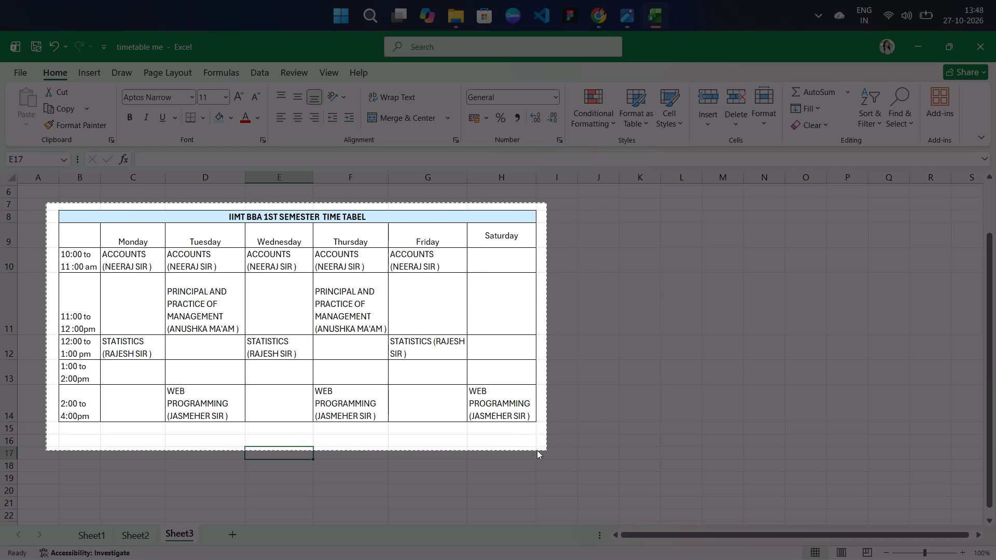
drag(537, 450, 543, 429)
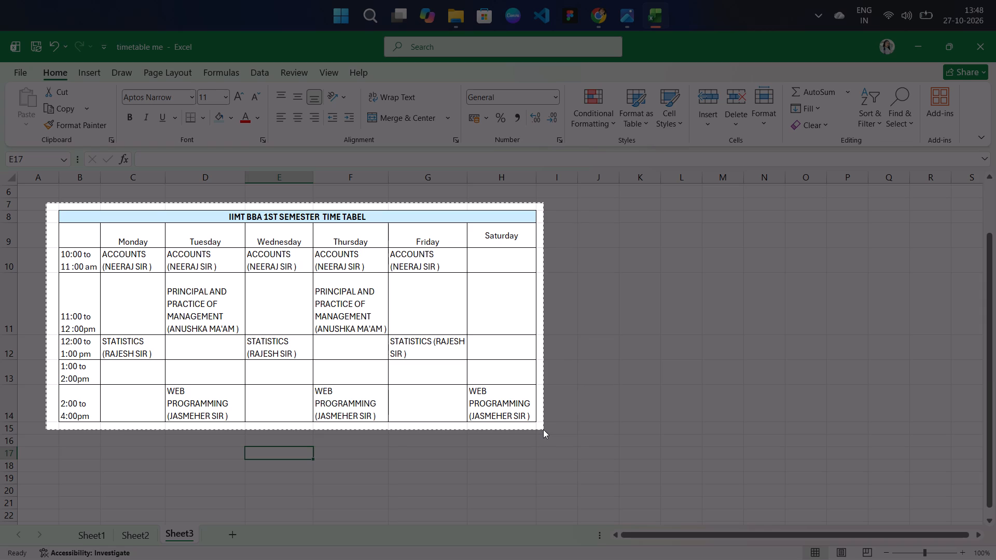
drag(543, 429, 550, 429)
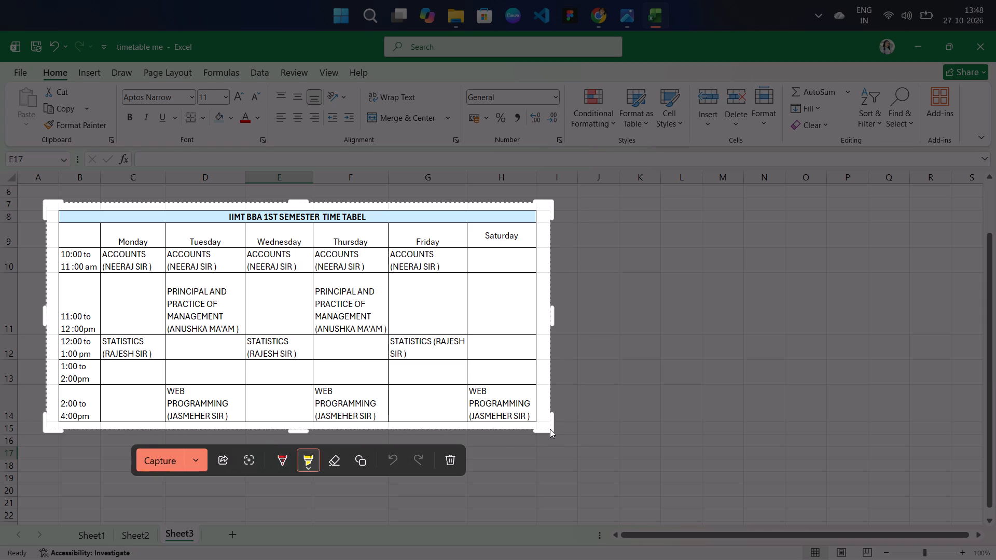
click(160, 456)
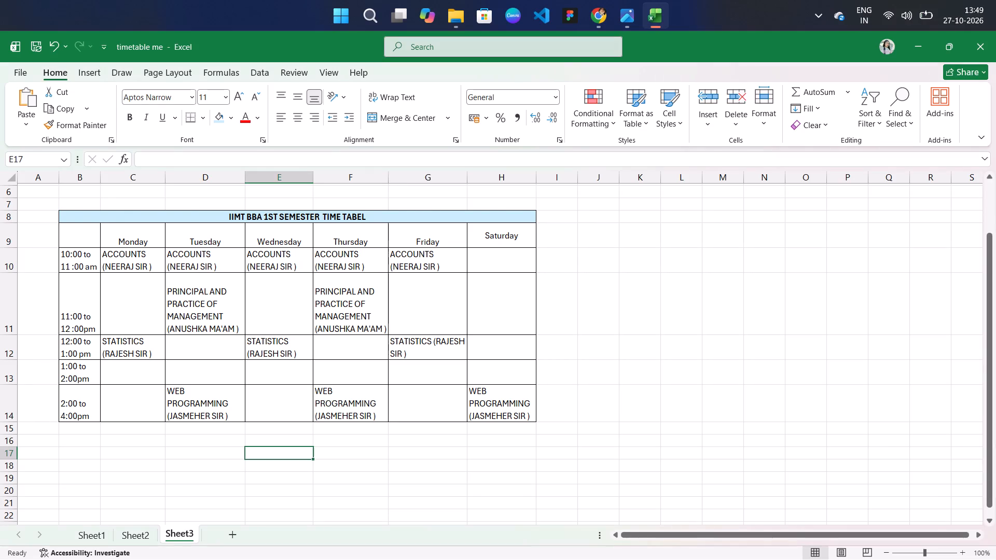
Switch to Chrome and open a new tab with the address bar ready for a search.
click(589, 10)
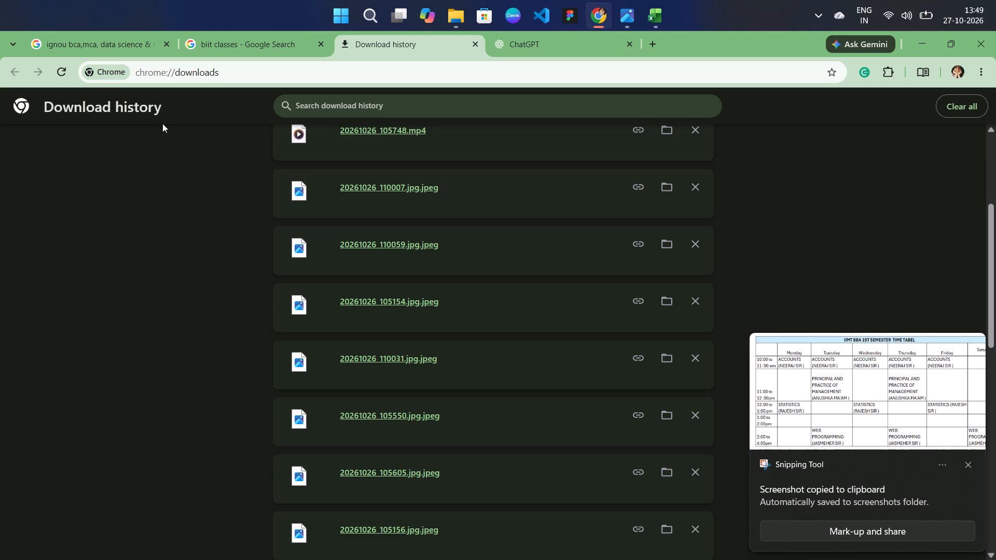
click(649, 44)
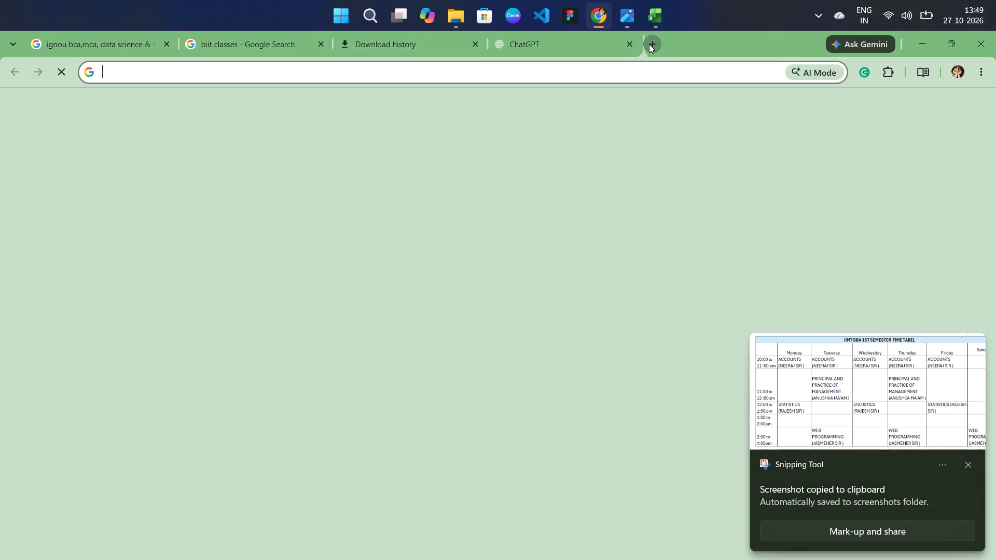
click(599, 77)
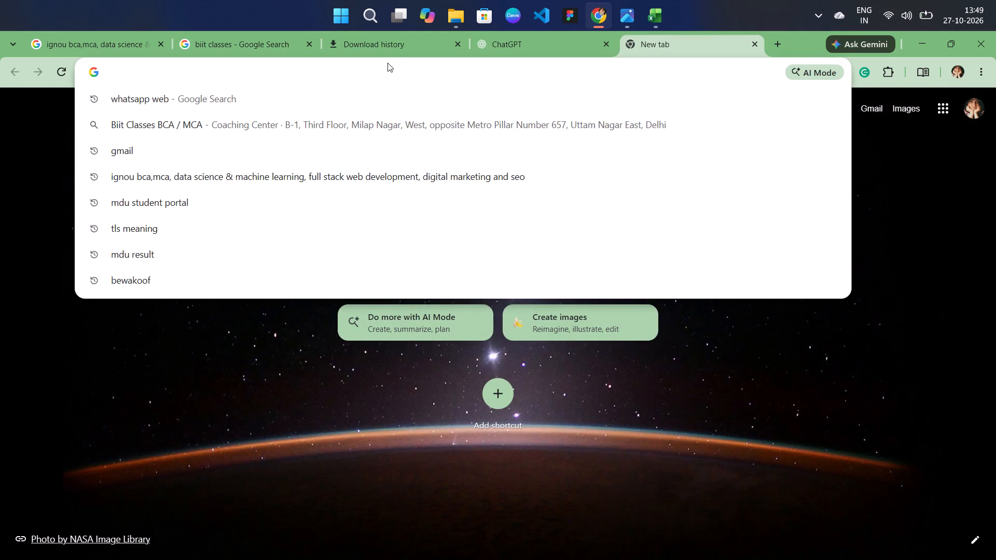